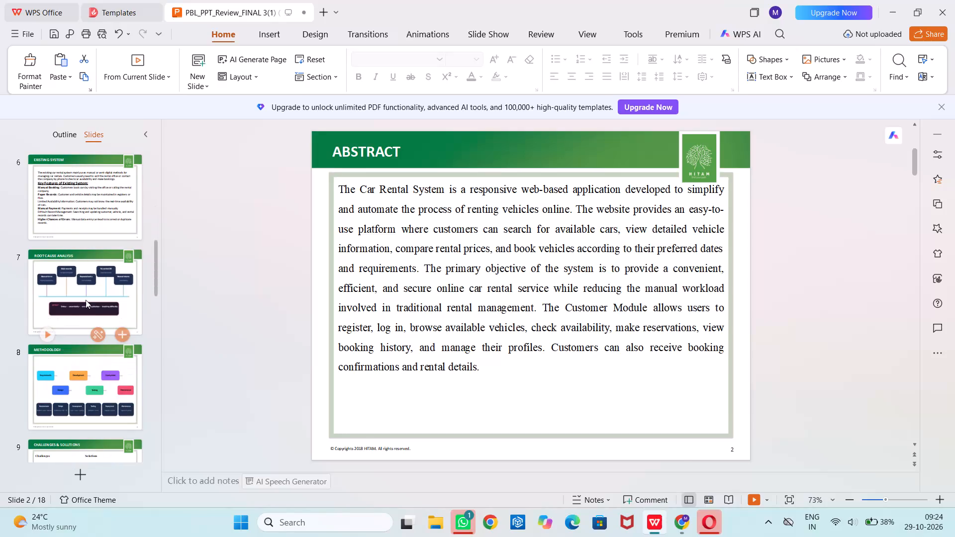
Review the car rental presentation's slides, from the title slide through Introduction, Problem Statement, Existing System and Methodology.
click(86, 300)
scroll(86, 300, up, 3)
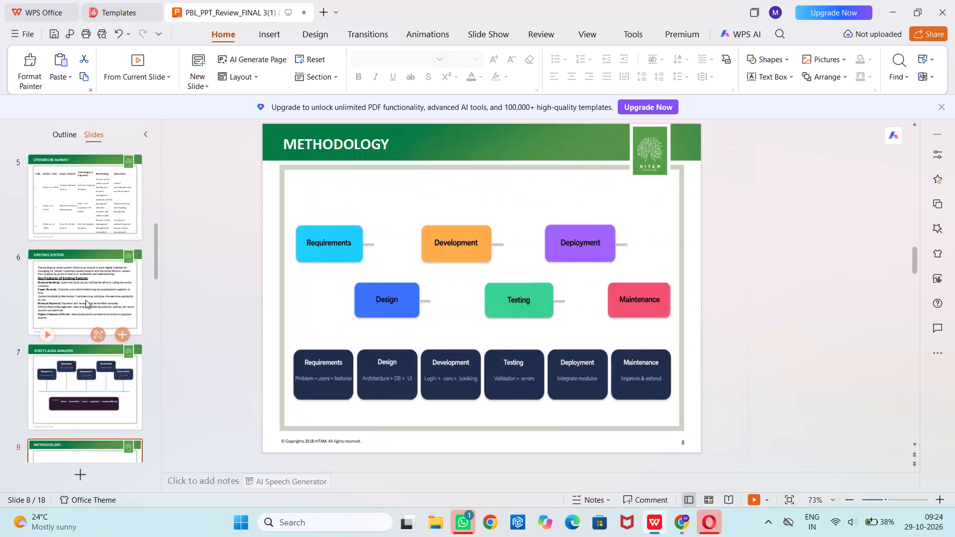
scroll(86, 300, up, 2)
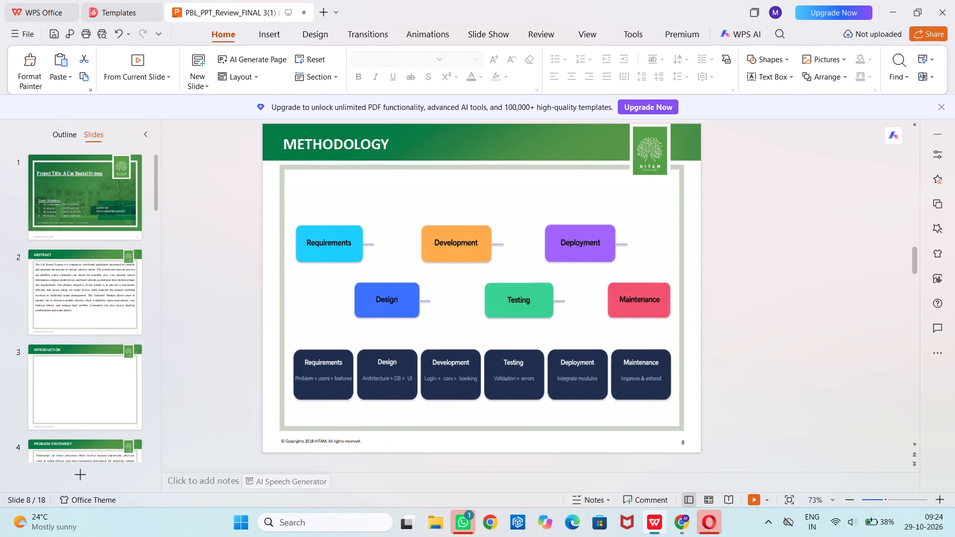
click(397, 340)
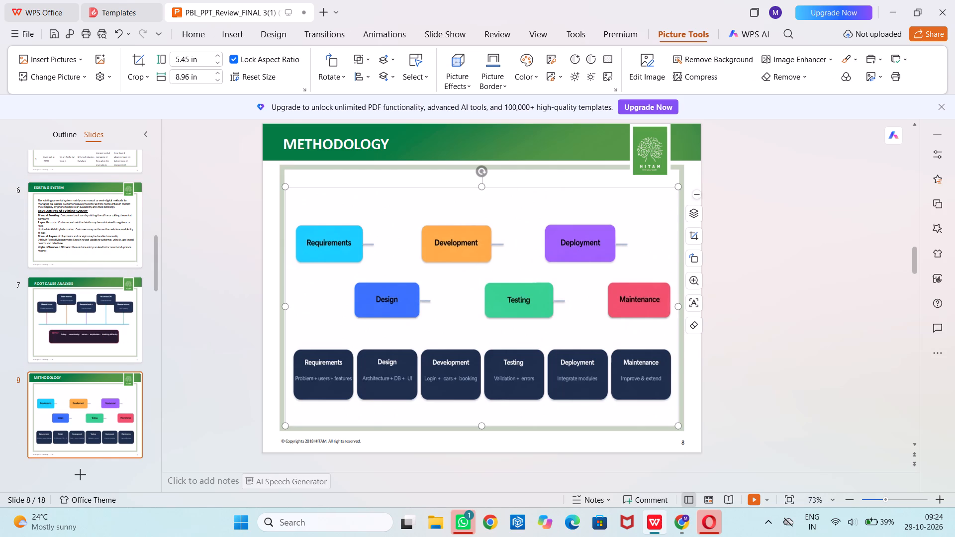
scroll(238, 290, up, 13)
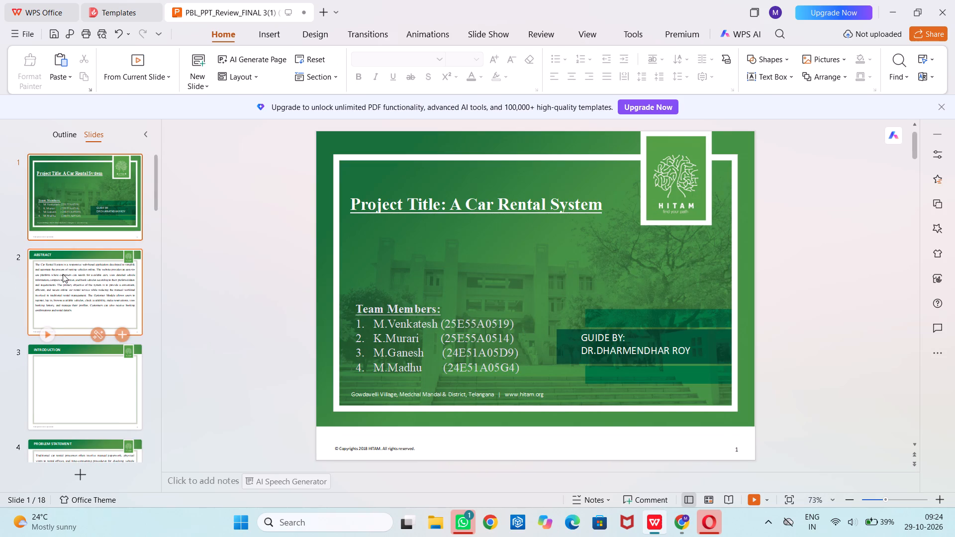
click(63, 274)
click(72, 406)
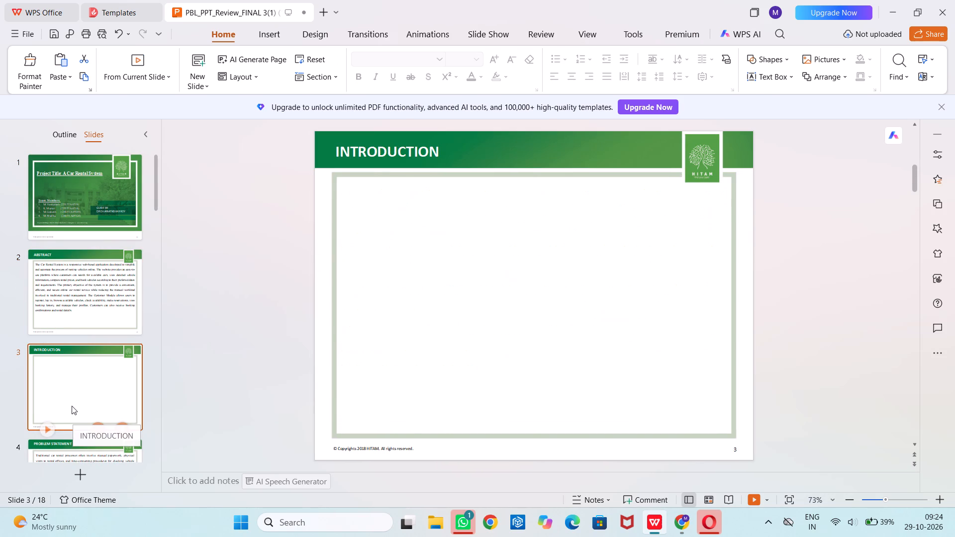
key(Down)
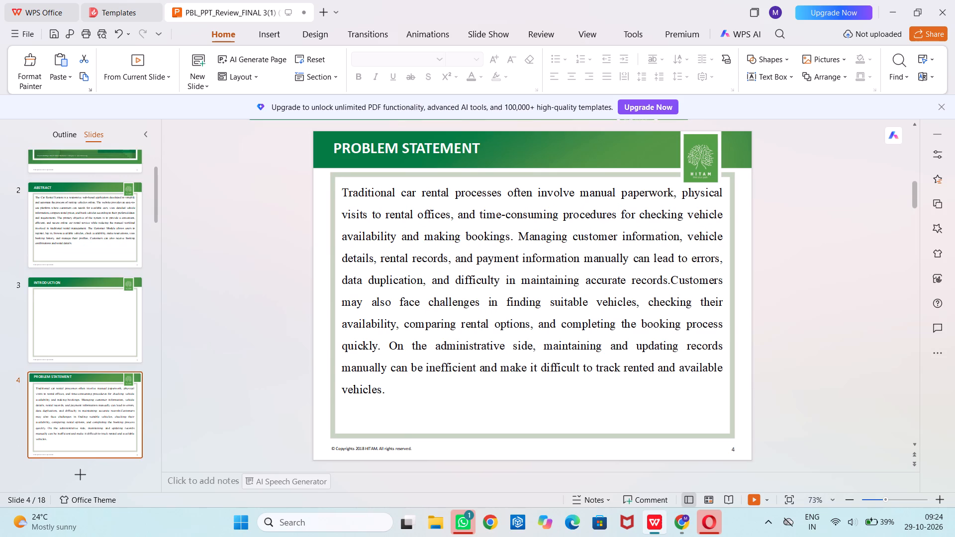
scroll(417, 381, up, 1)
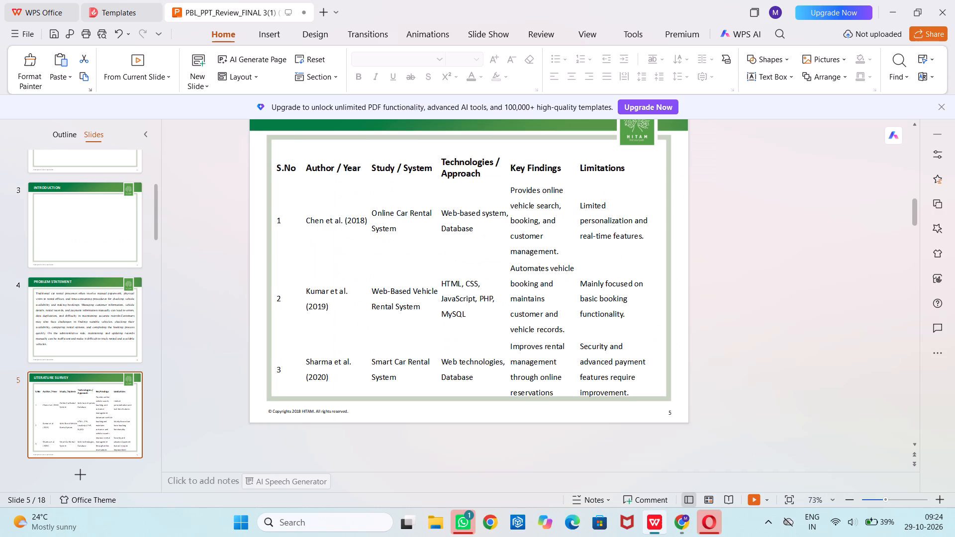
Change the year of the Chen et al. entry in the Literature Survey table to 2022.
key(Up)
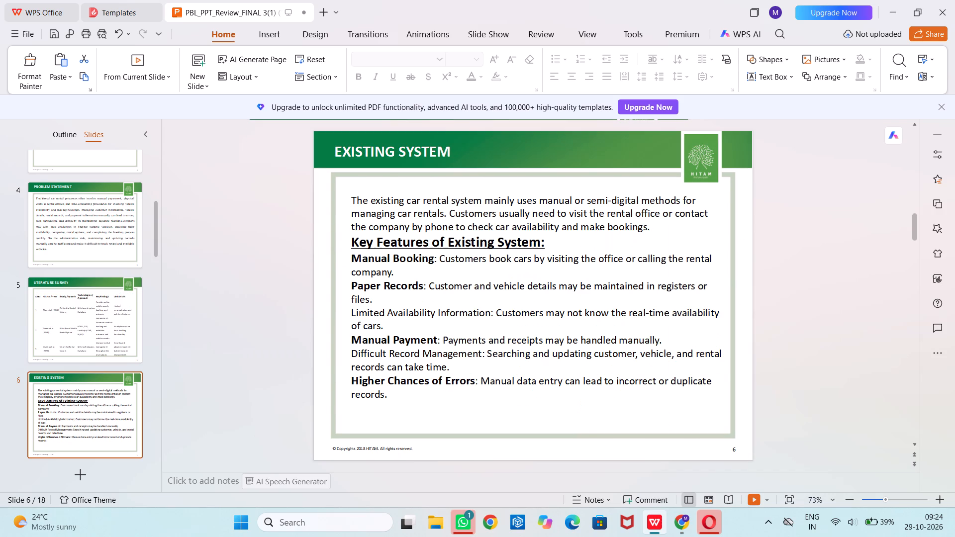
click(363, 221)
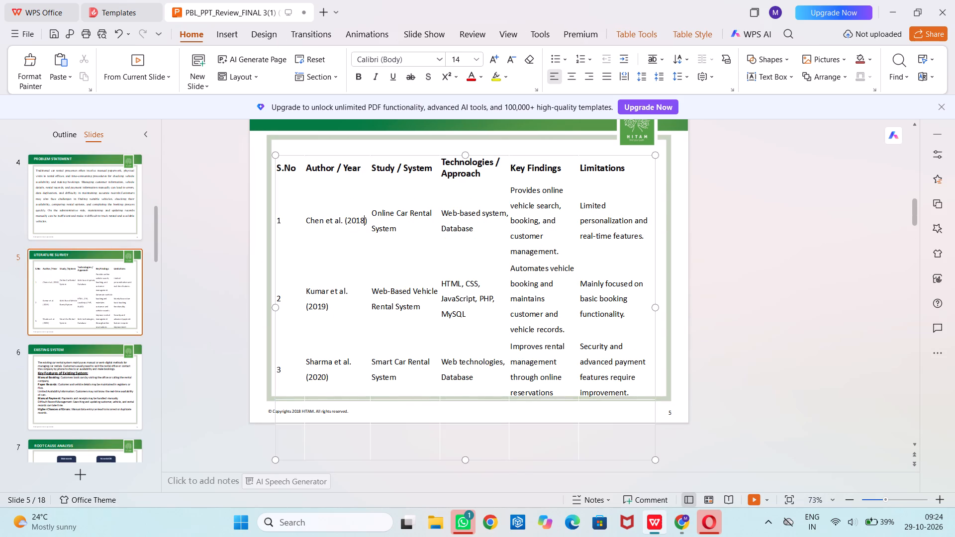
key(BackSpace)
key(BackSpace)
key(BackSpace)
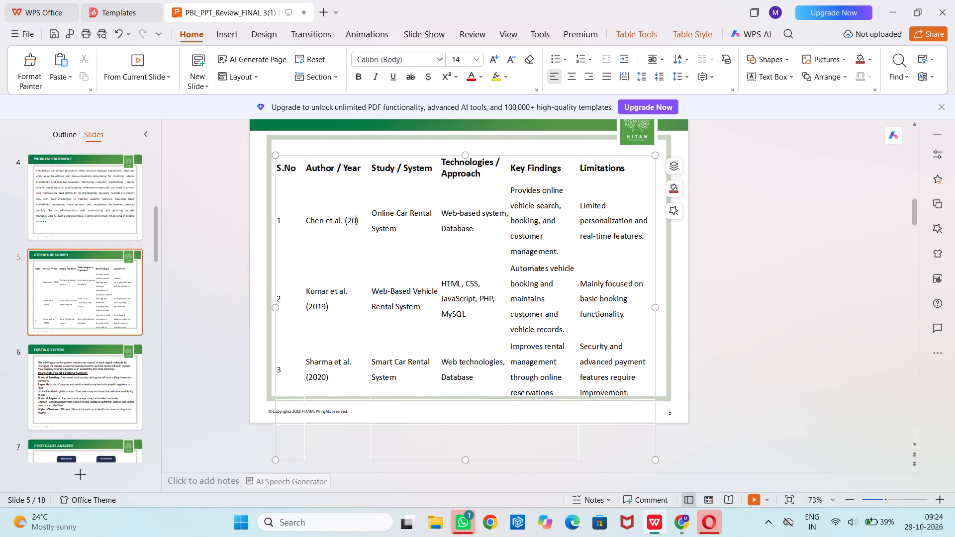
text(022)
Change the year of the Kumar et al. entry in the Literature Survey table to 2023.
click(323, 304)
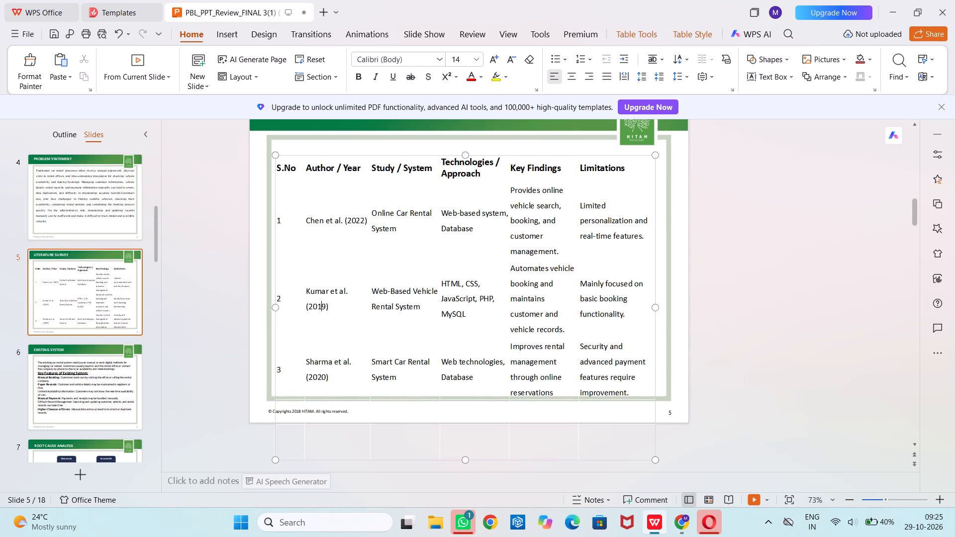
key(Right)
key(BackSpace)
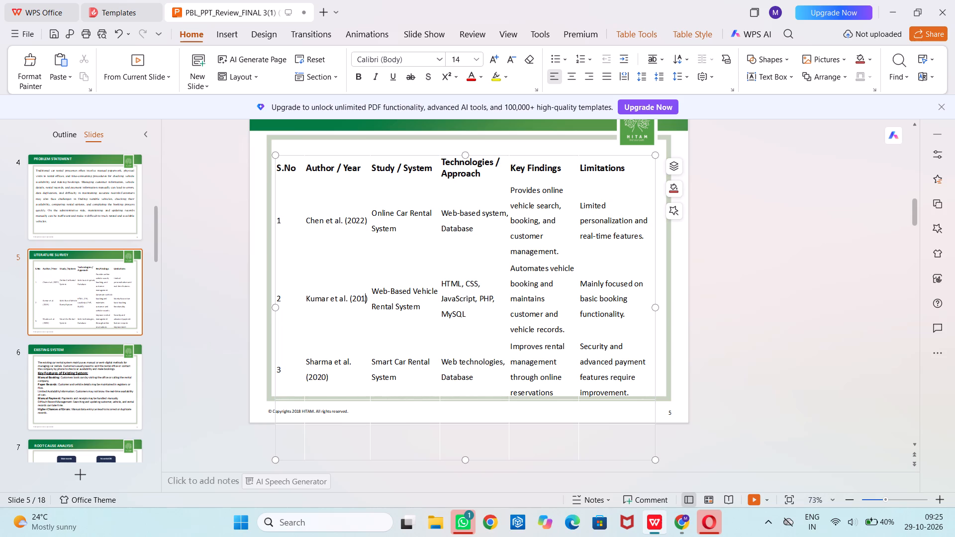
key(BackSpace)
text(23)
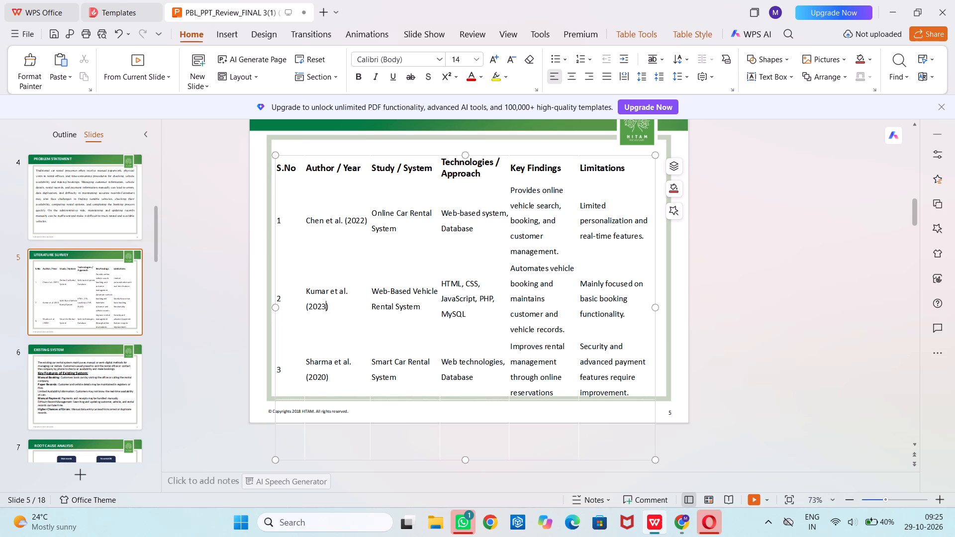
Change the year of the Sharma et al. entry in the Literature Survey table to 2024.
click(325, 377)
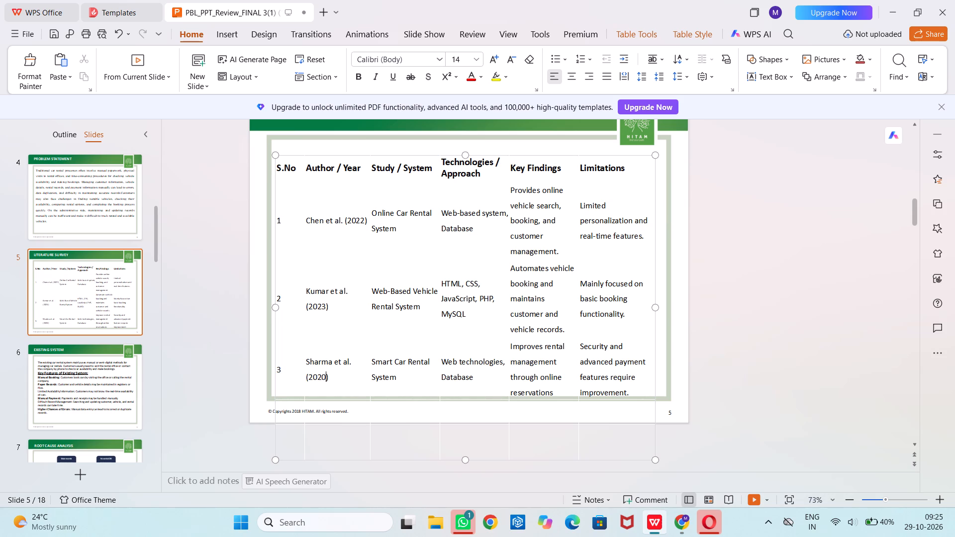
key(BackSpace)
key(4)
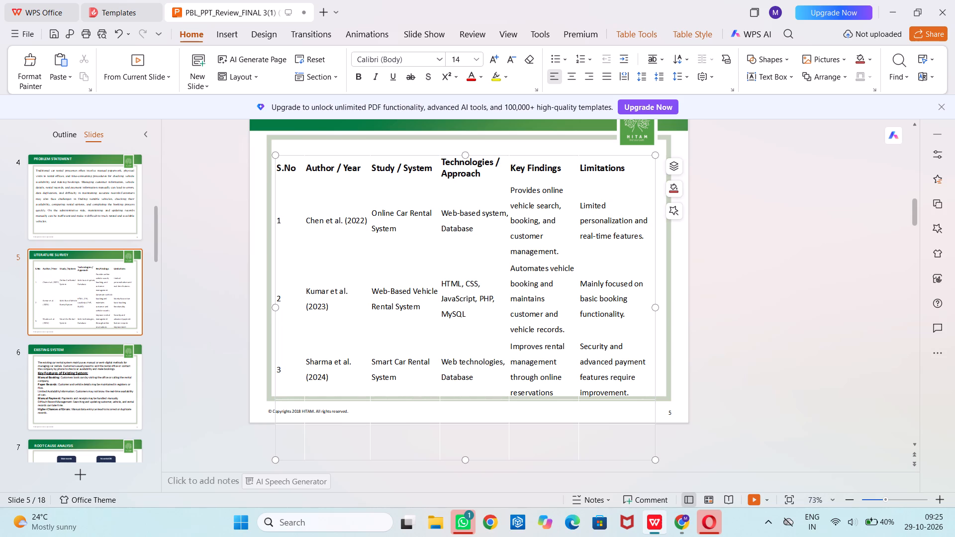
key(Down)
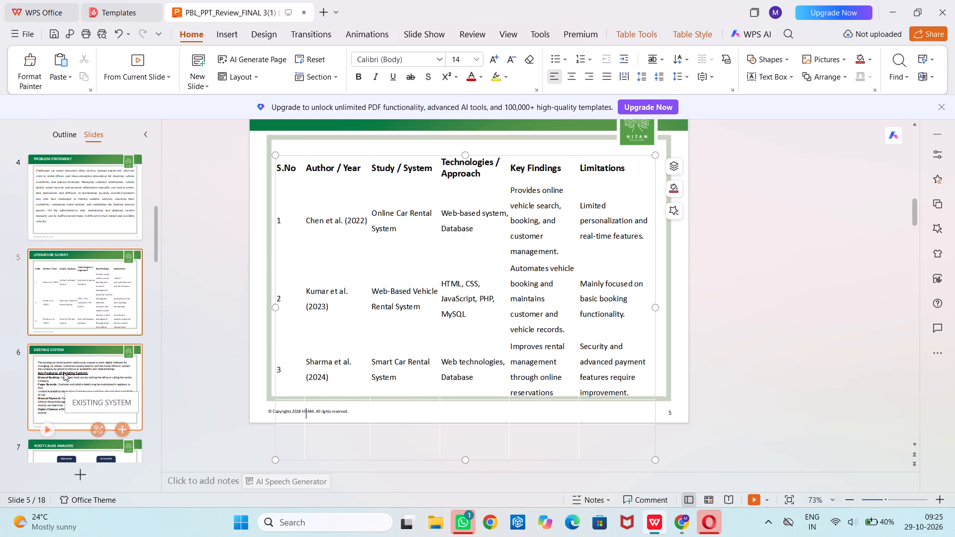
Cut the Root Cause Analysis slide, located between Existing System and Methodology, out of the presentation.
click(70, 376)
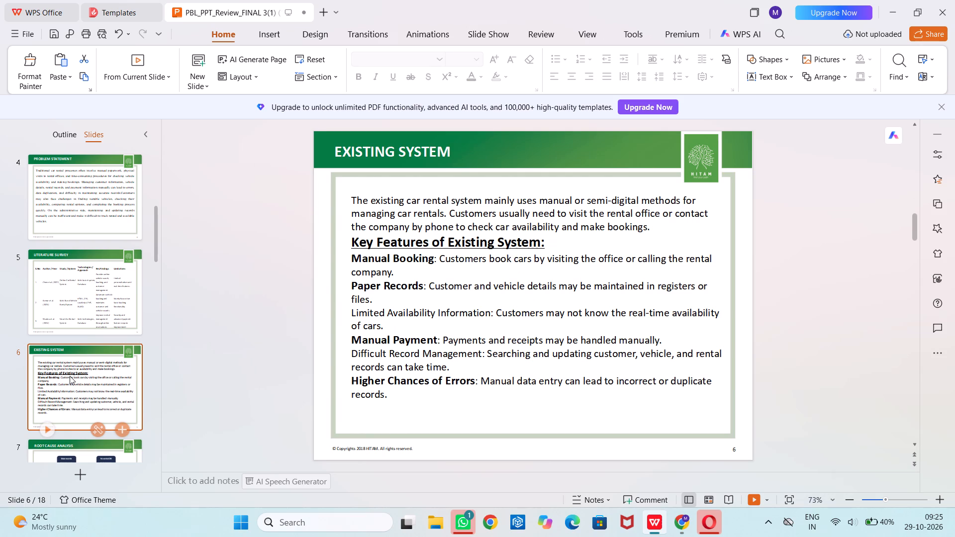
key(Down)
key(Down)
key(Up)
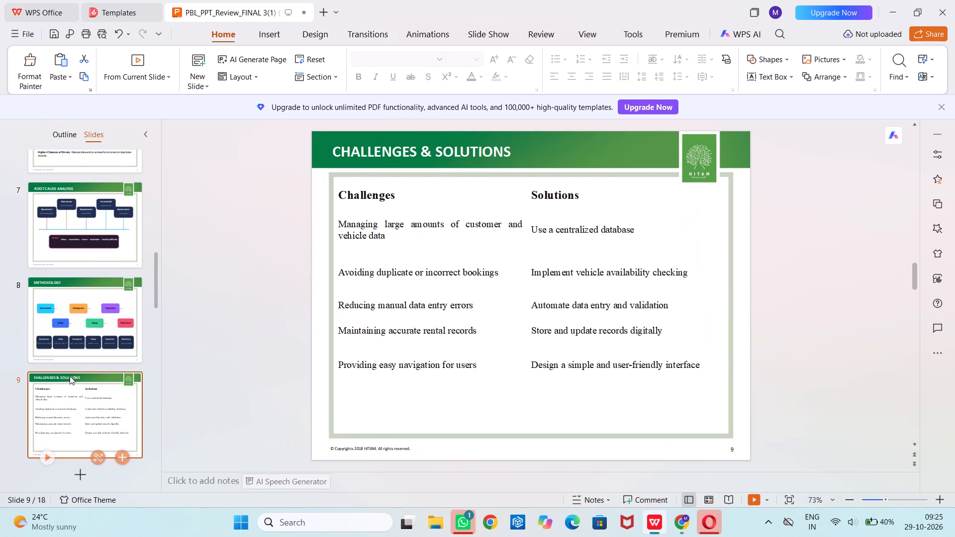
key(Up)
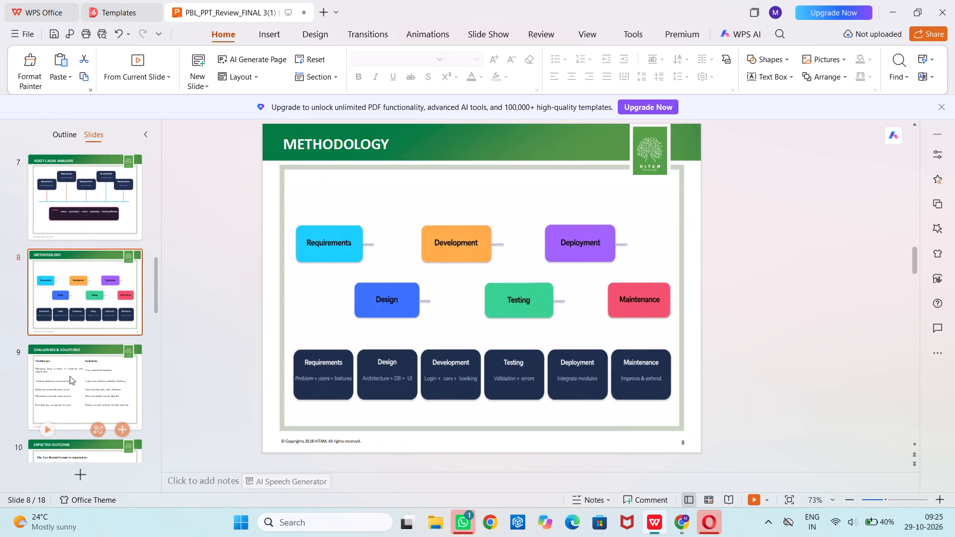
key(ctrl+x)
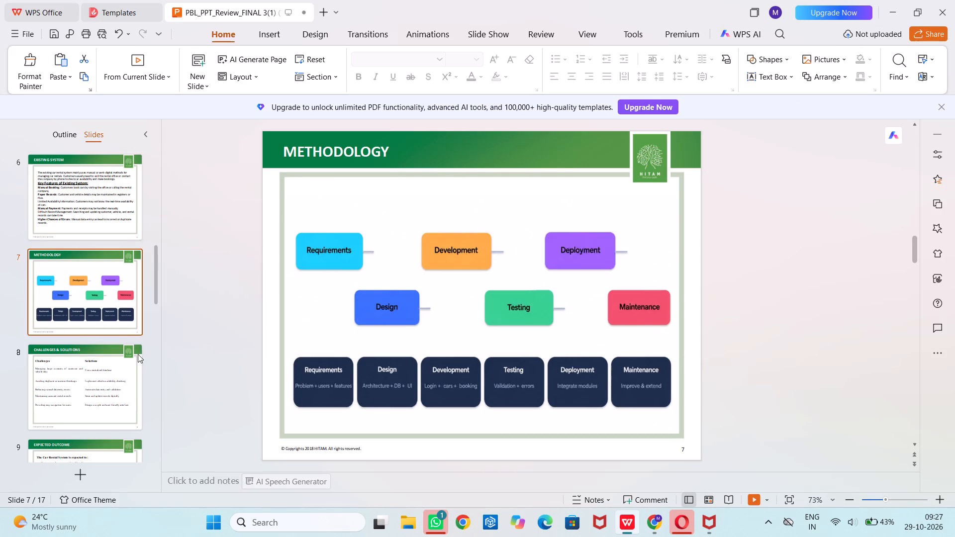
Switch back to the Car Rental System presentation in WPS Office and review its slides through to the References slide.
scroll(114, 383, down, 1)
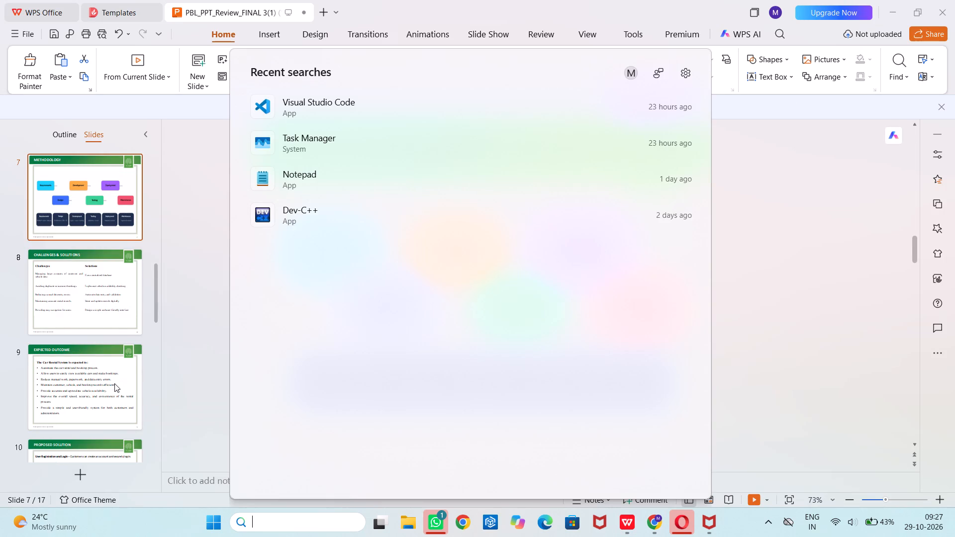
click(216, 527)
click(216, 527)
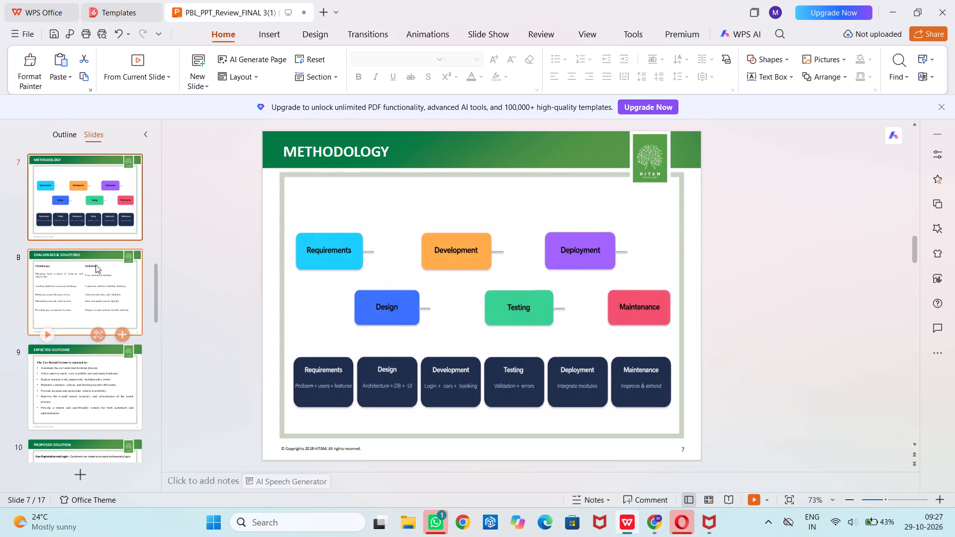
scroll(91, 300, down, 2)
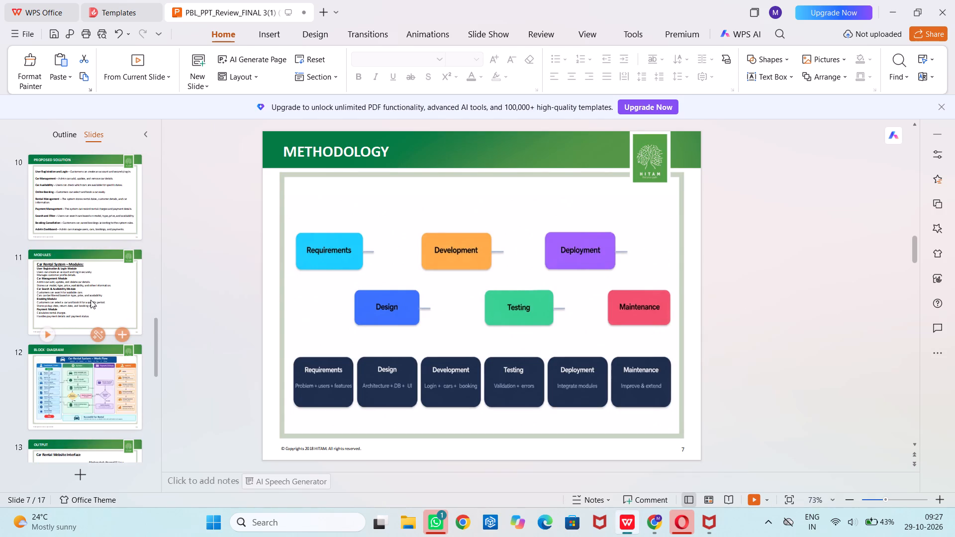
scroll(91, 300, down, 5)
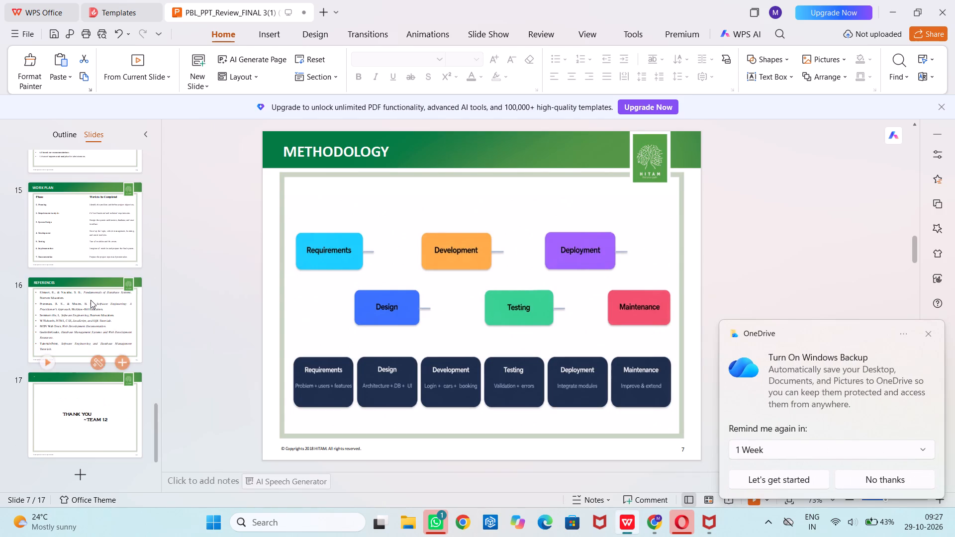
scroll(91, 300, up, 10)
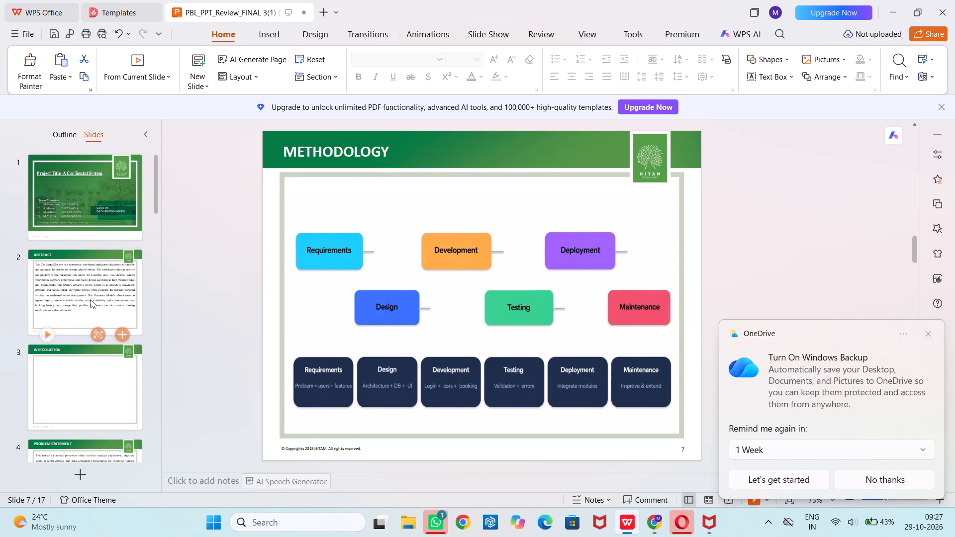
scroll(91, 300, down, 1)
key(Down)
key(Up)
key(Up)
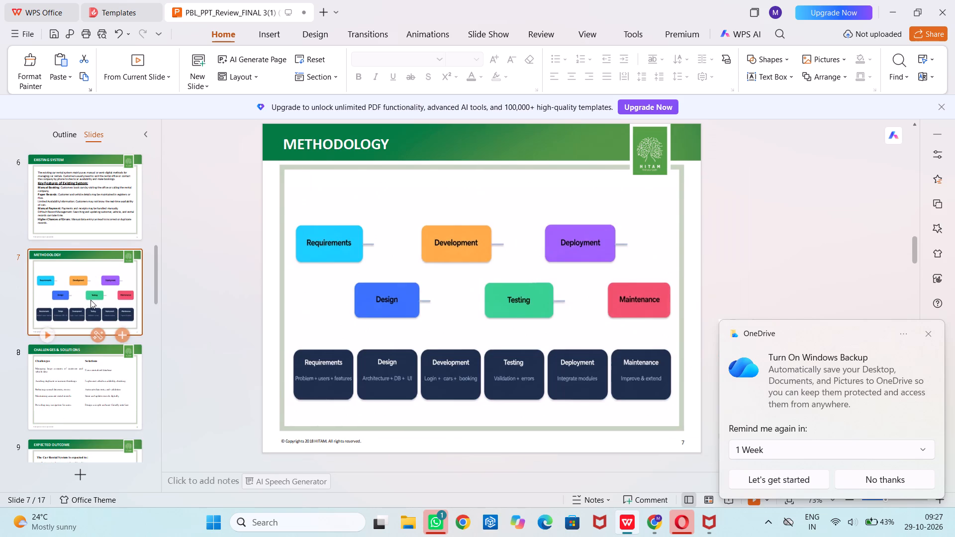
key(Up)
key(Up)
key(Up)
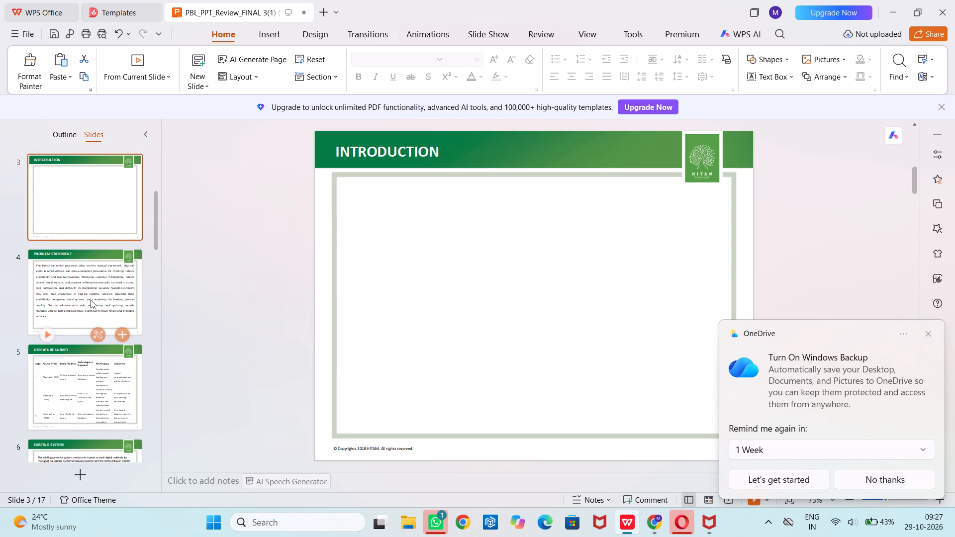
key(Up)
key(Up)
key(Down)
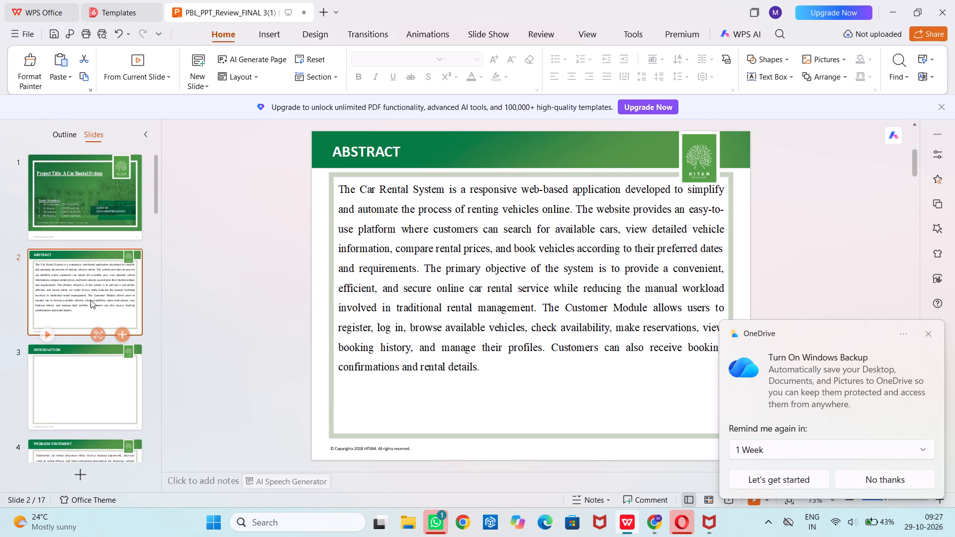
key(Down)
key(Down)
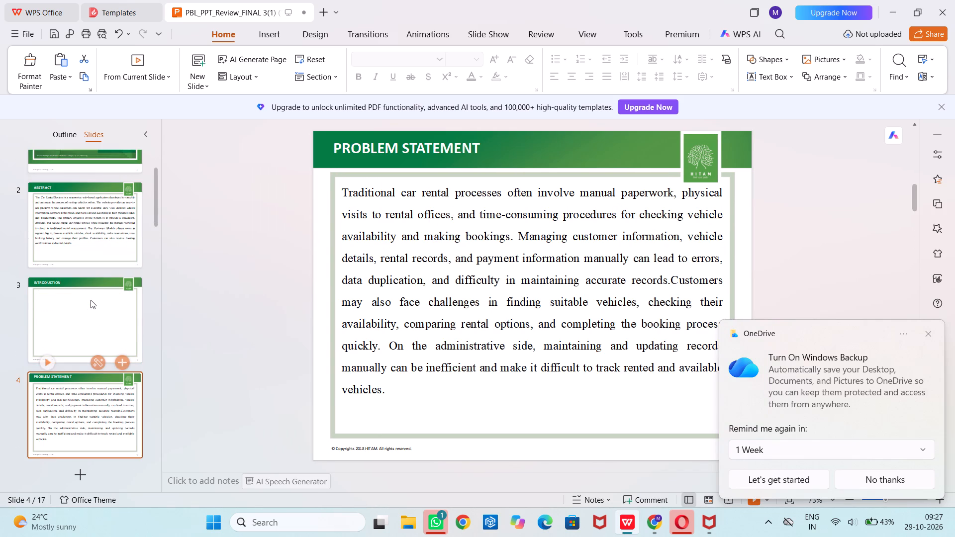
key(Down)
key(Down)
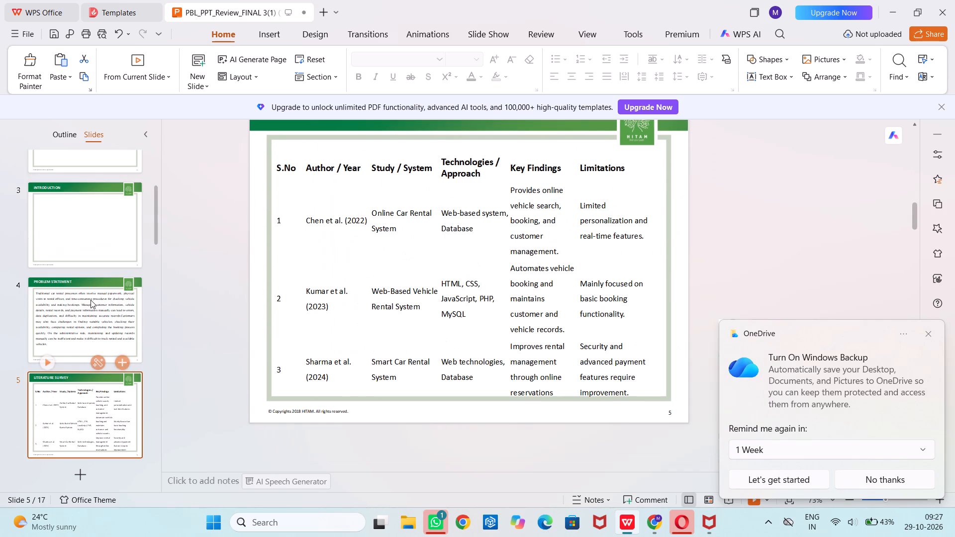
key(Down)
key(Down)
key(Down)
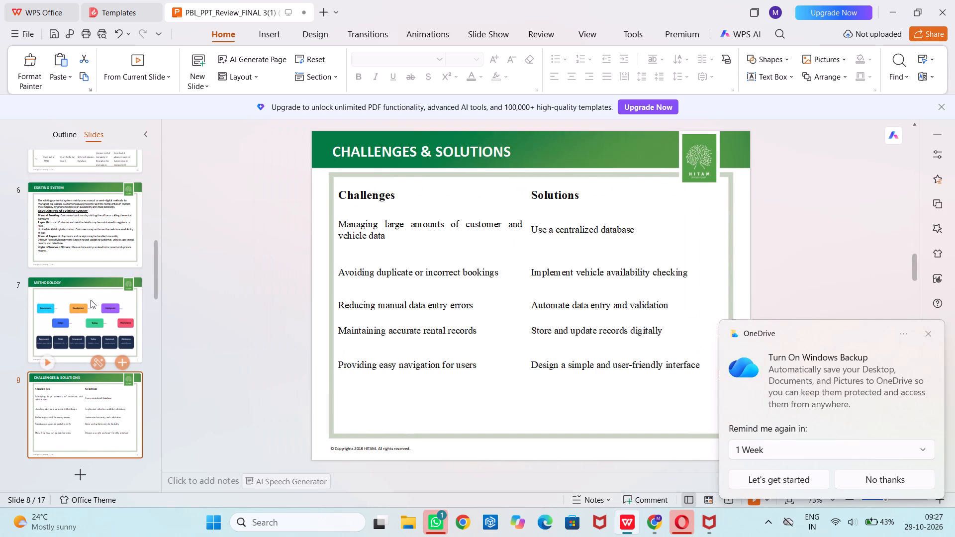
key(Down)
key(Down)
key(Down)
key(Down)
key(Down)
key(Down)
key(Down)
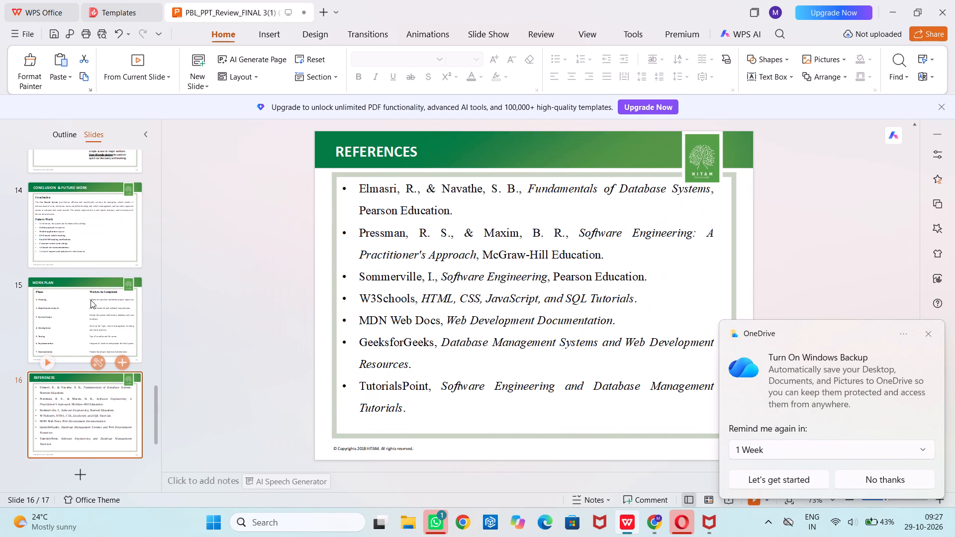
Cut the Output slide, located between Block Diagram and Conclusion & Future Work, out of the presentation.
key(Up)
key(Down)
key(Up)
key(Up)
key(Up)
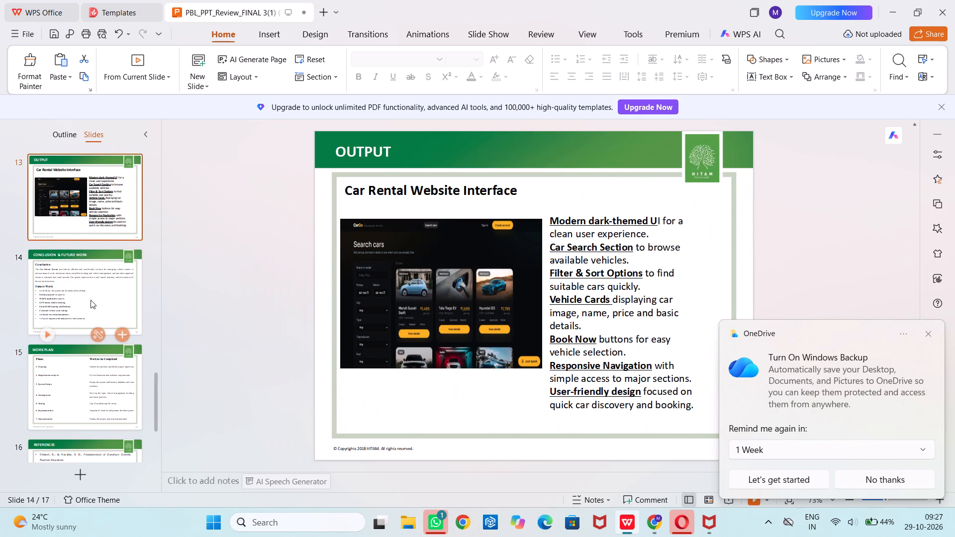
key(ctrl+x)
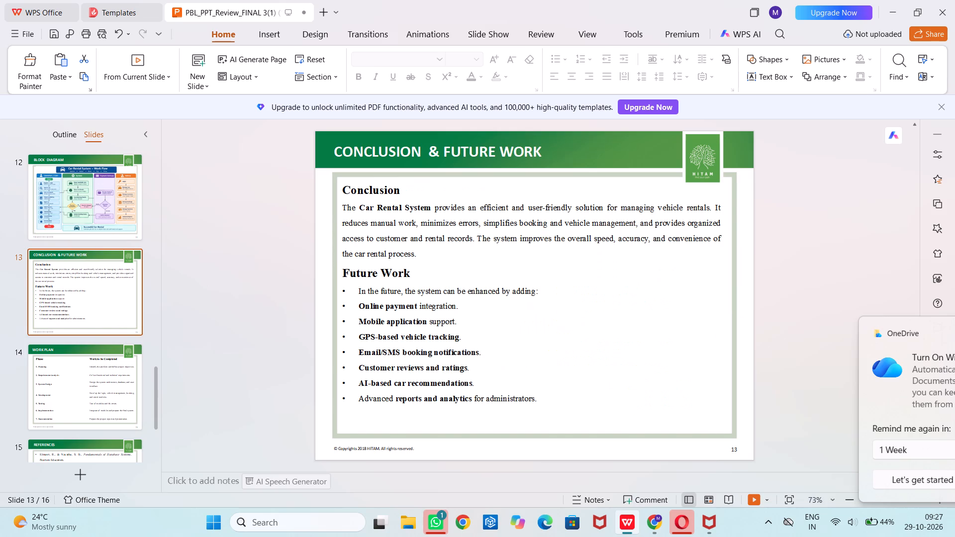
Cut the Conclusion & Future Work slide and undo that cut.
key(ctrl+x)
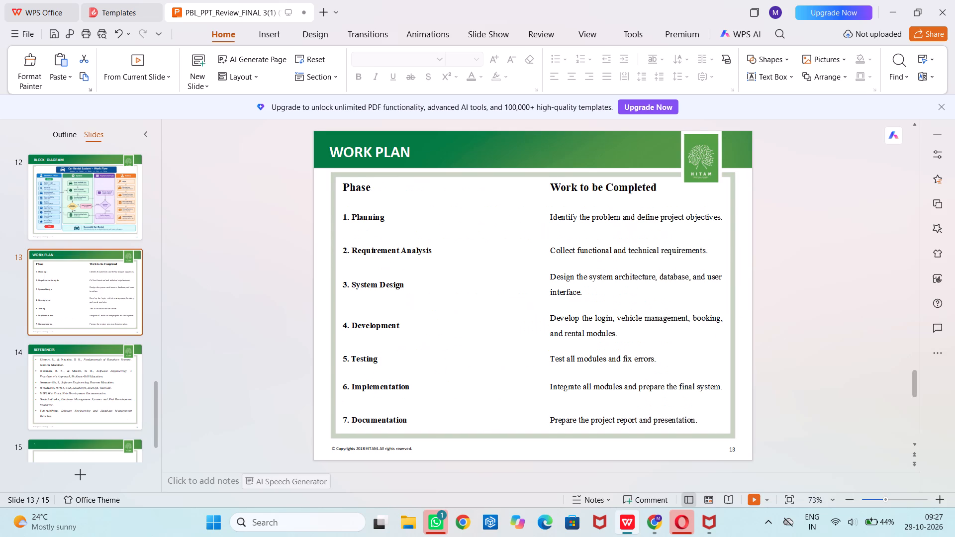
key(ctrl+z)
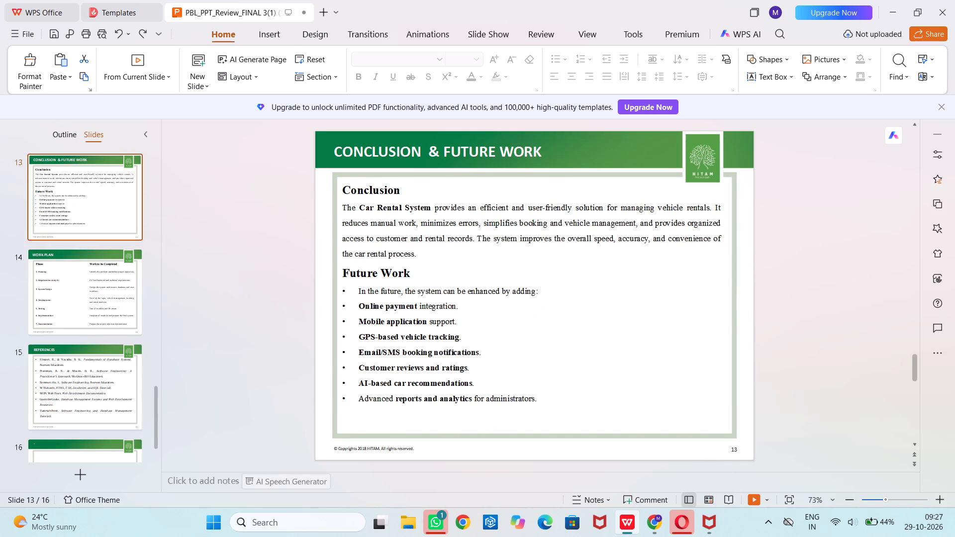
Go to the Block Diagram slide just before Conclusion & Future Work.
key(Up)
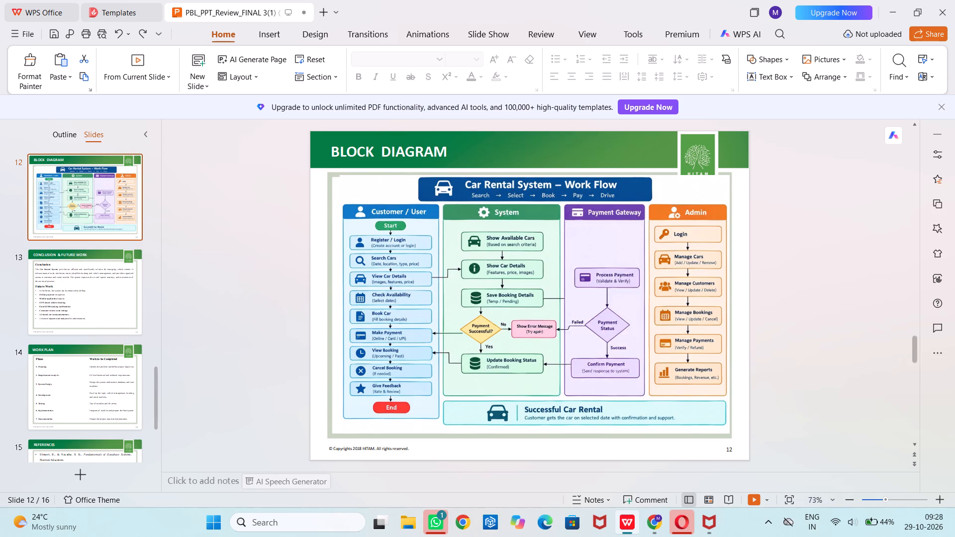
Cut the Modules slide, located just before the Block Diagram slide, out of the presentation.
key(Up)
key(Down)
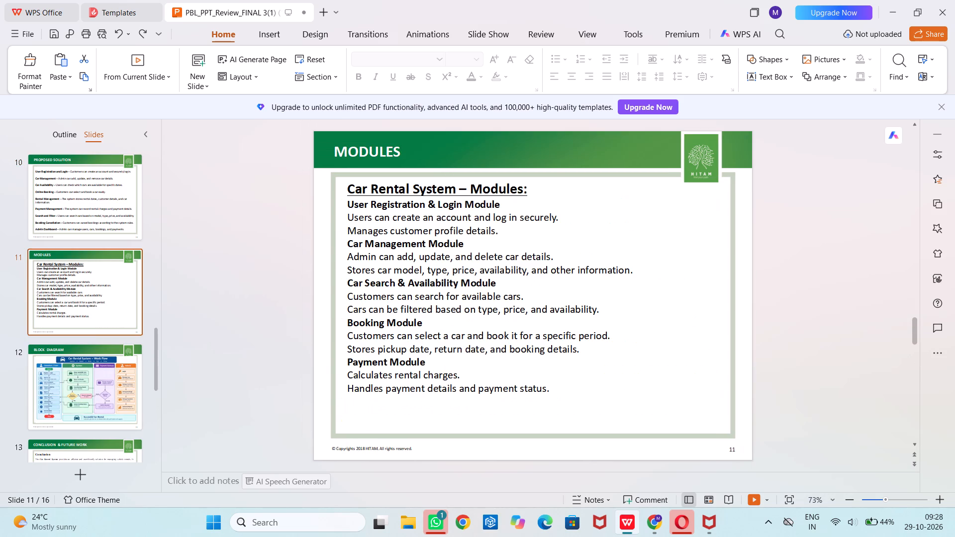
key(ctrl+x)
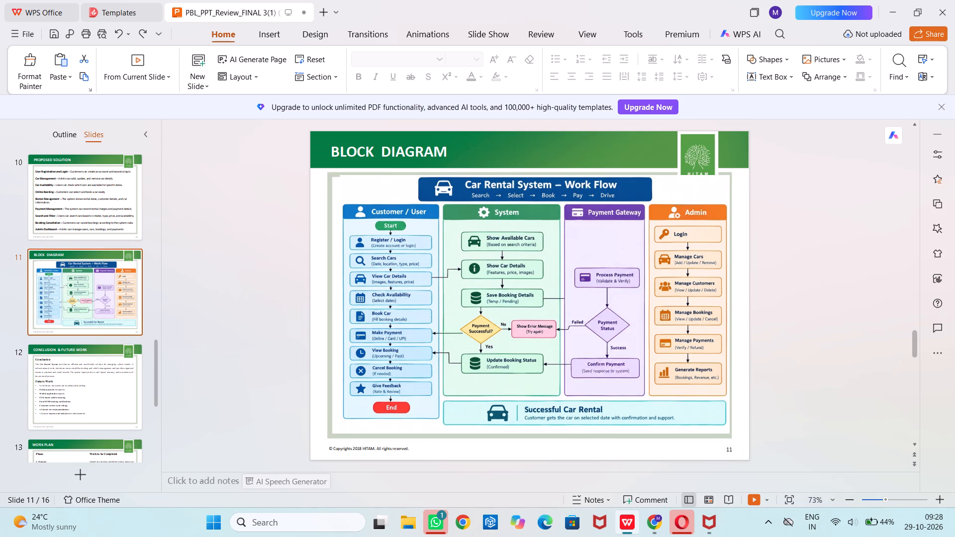
Cut the Proposed Solution slide, located between Expected Outcome and Block Diagram, out of the presentation.
key(Up)
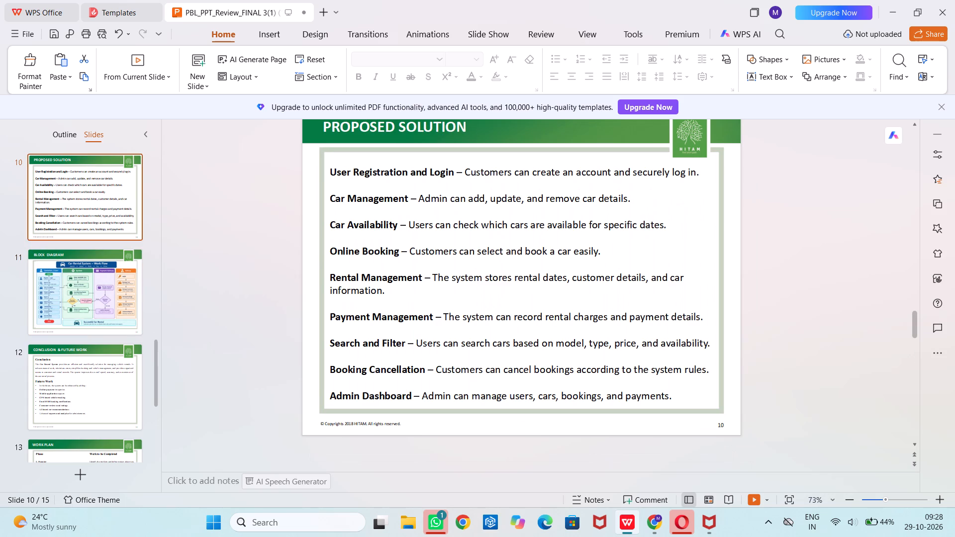
key(ctrl+x)
Review the slides from Expected Outcome back to Existing System and forward again to Block Diagram.
key(Up)
key(Up)
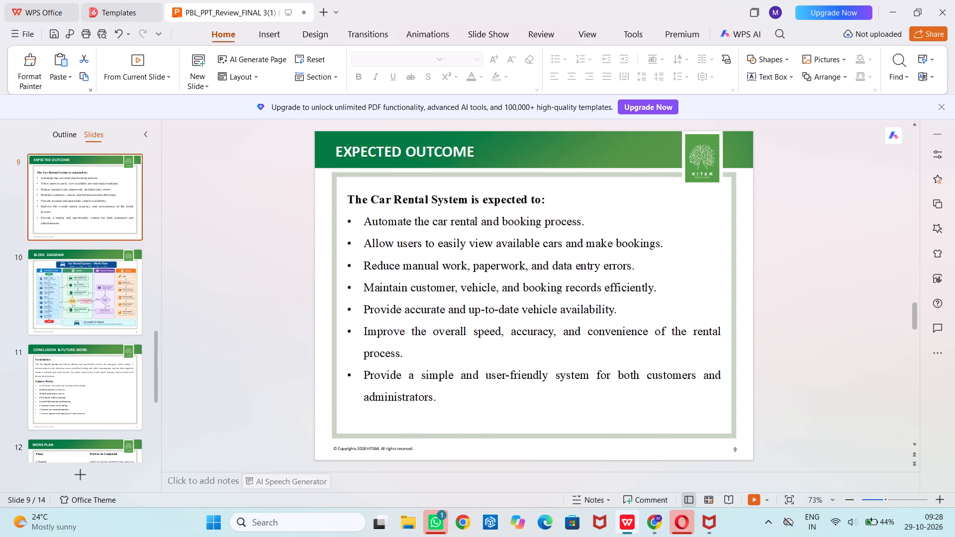
key(Up)
key(Down)
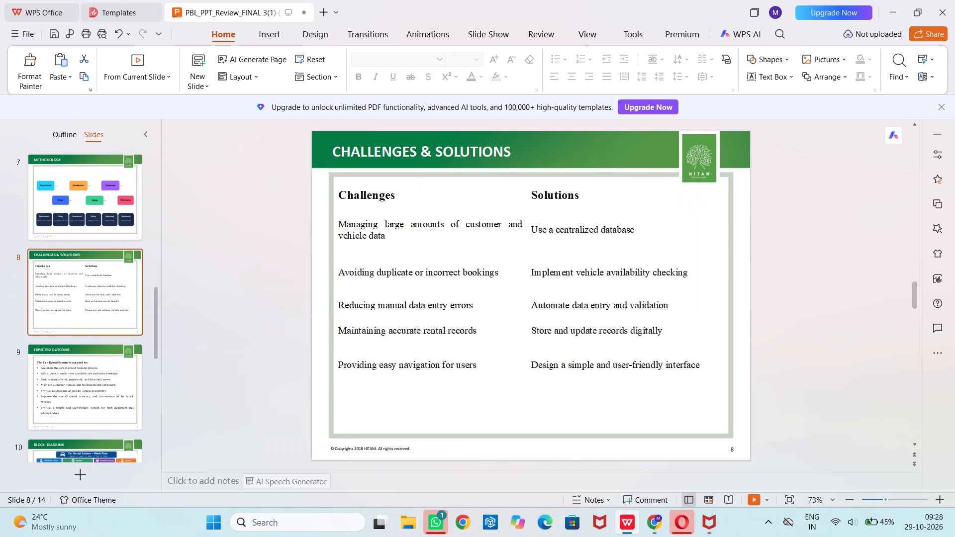
key(Up)
key(Up)
key(Up)
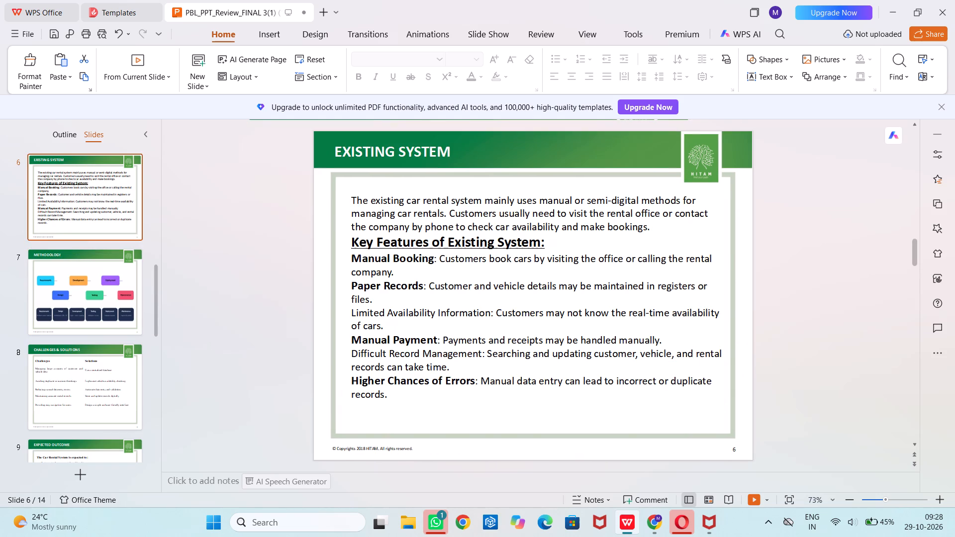
key(Down)
key(Down)
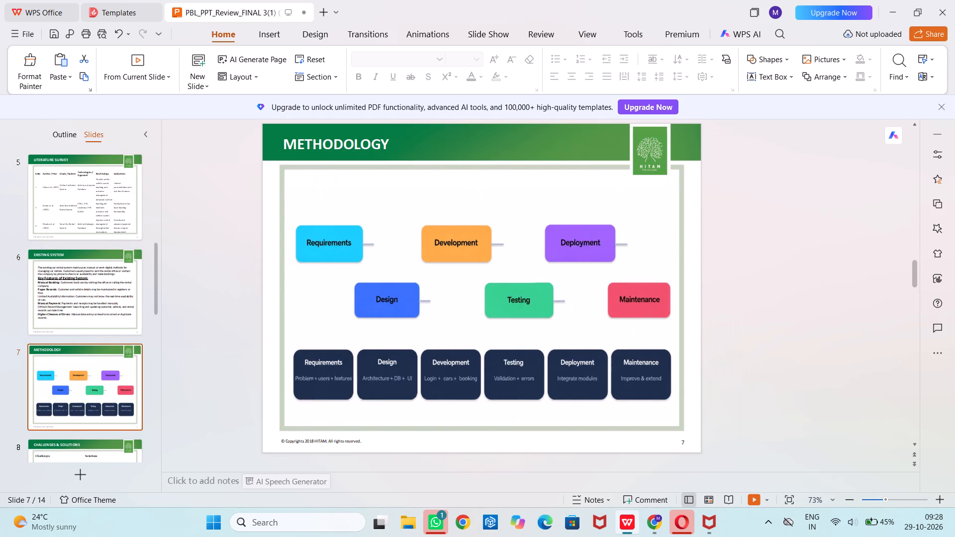
key(Down)
key(Down)
key(Down)
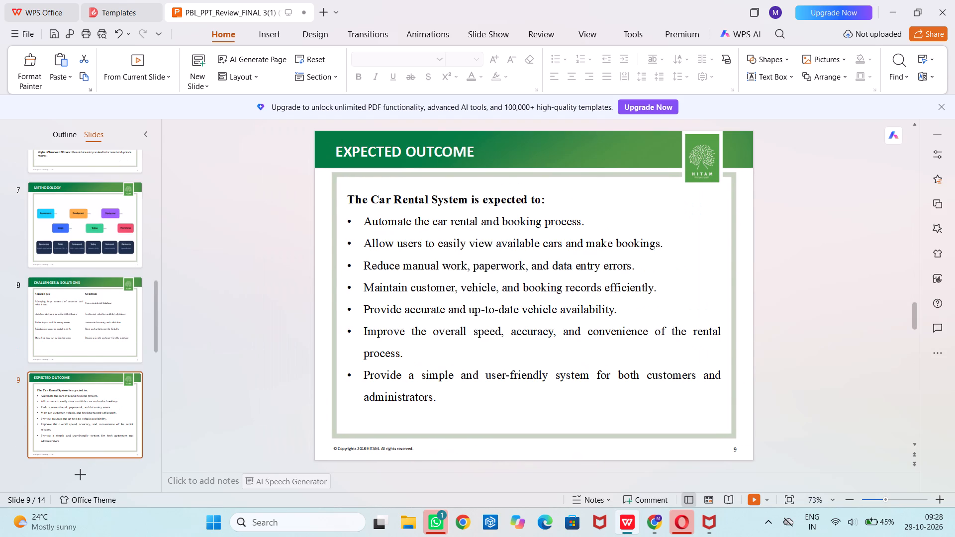
Copy the Car Rental System – Work Flow picture from the Block Diagram slide and go to the Methodology slide.
click(580, 333)
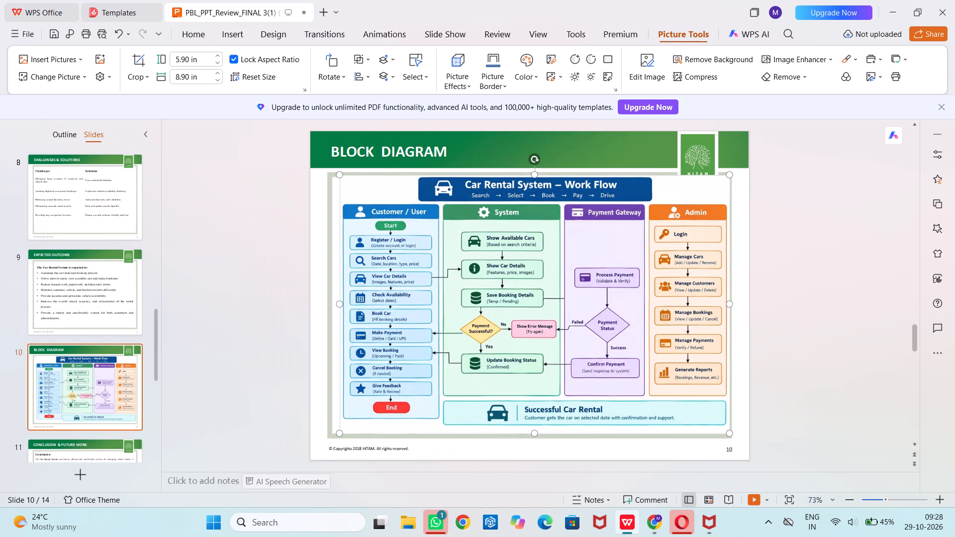
key(ctrl+c)
key(ctrl+c)
key(Up)
key(Up)
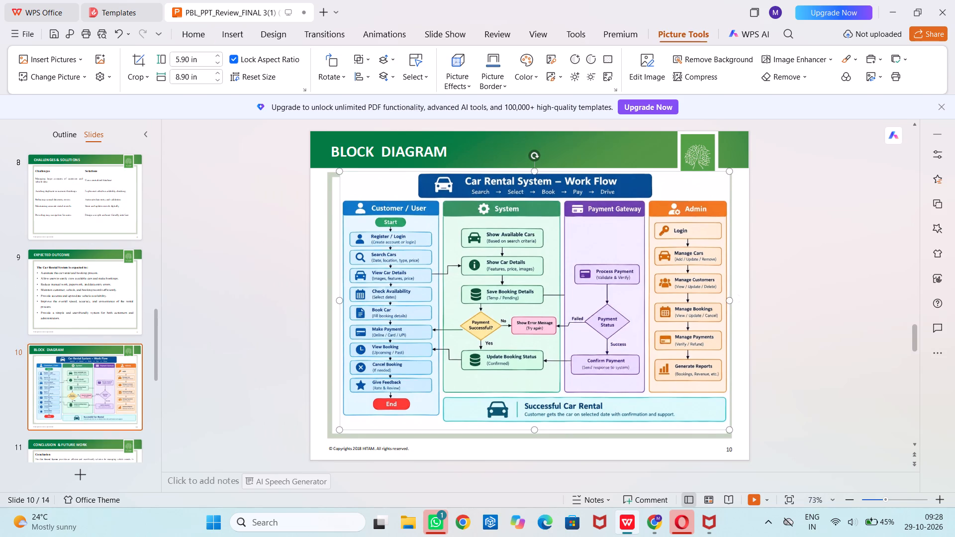
key(Down)
key(Down)
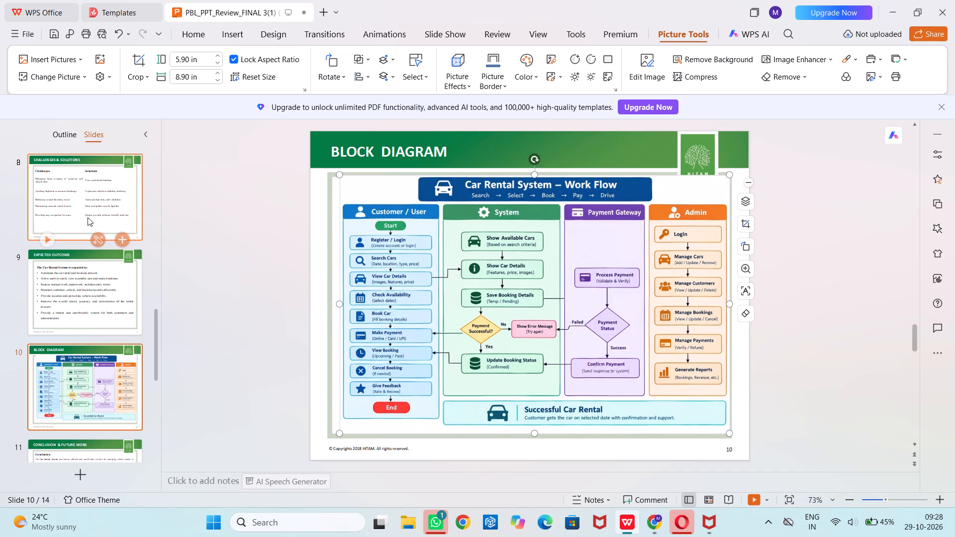
click(88, 217)
key(Up)
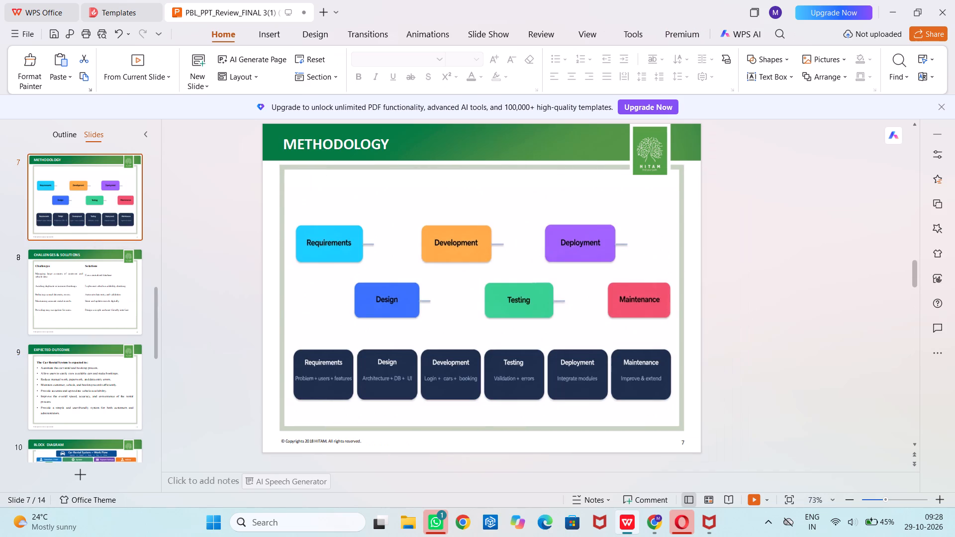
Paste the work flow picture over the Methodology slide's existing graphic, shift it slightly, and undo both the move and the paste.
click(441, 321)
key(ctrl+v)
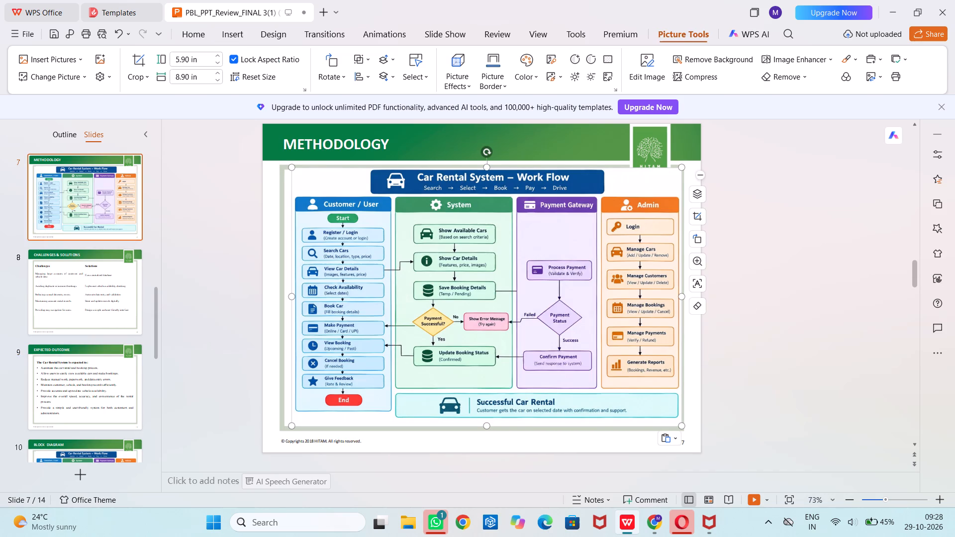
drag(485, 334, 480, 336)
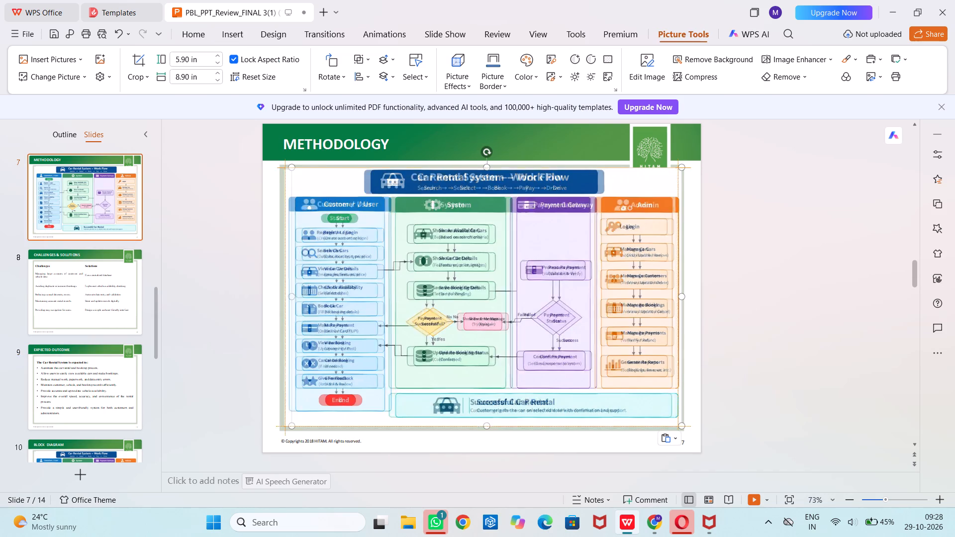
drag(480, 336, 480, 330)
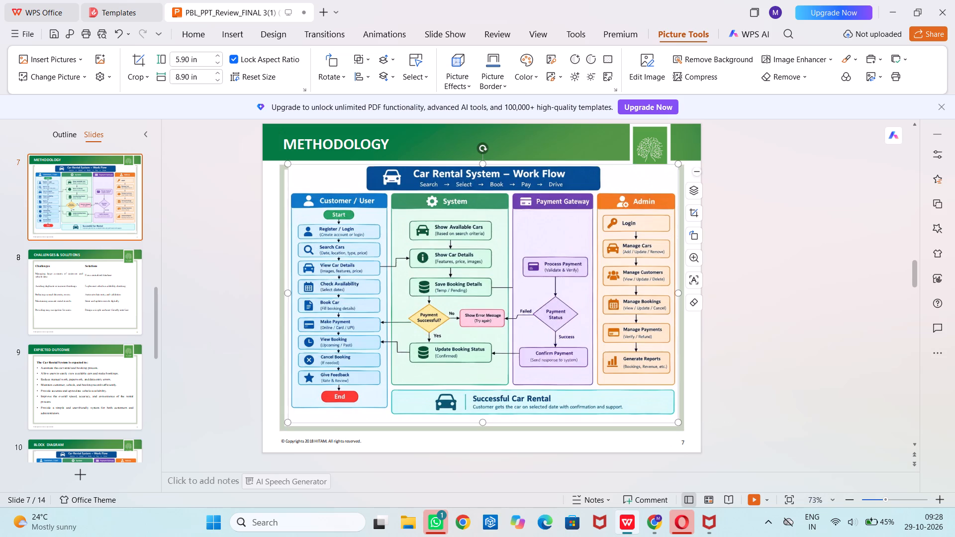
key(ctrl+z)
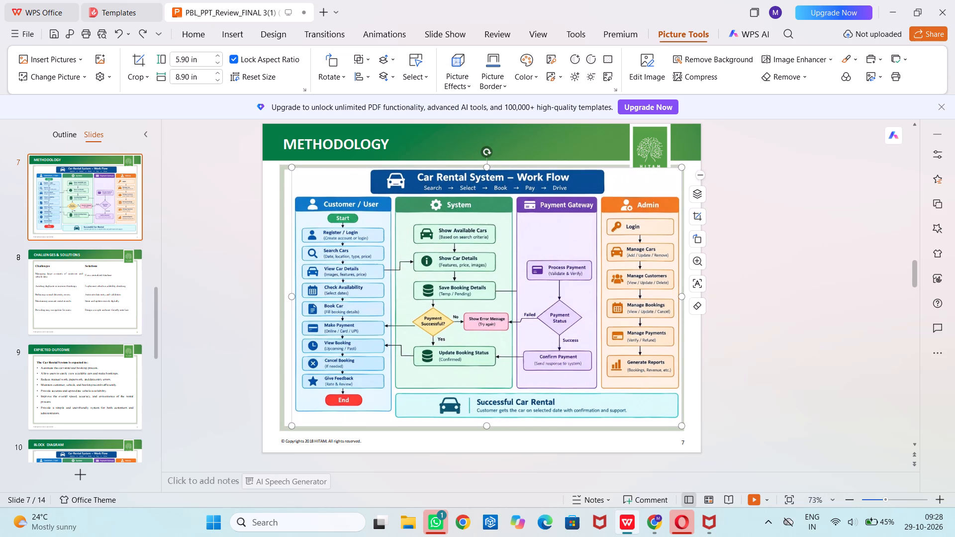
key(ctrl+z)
Delete the existing graphic on the Methodology slide and paste the copied work flow picture in its place.
key(Delete)
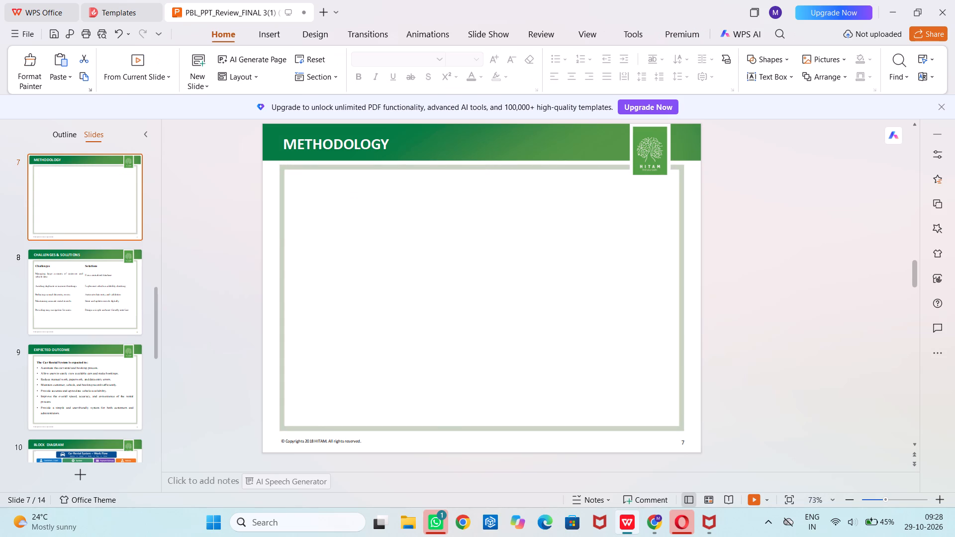
key(ctrl+v)
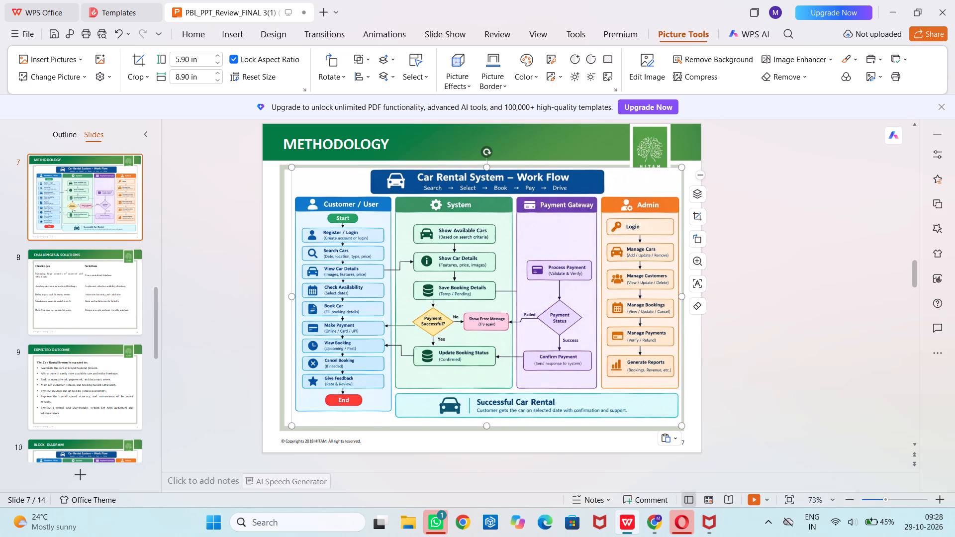
Shrink the work flow picture to about 8.64 in wide by 5.24 in high and place it inside the Methodology slide's frame, clear of the logo.
drag(679, 426, 668, 415)
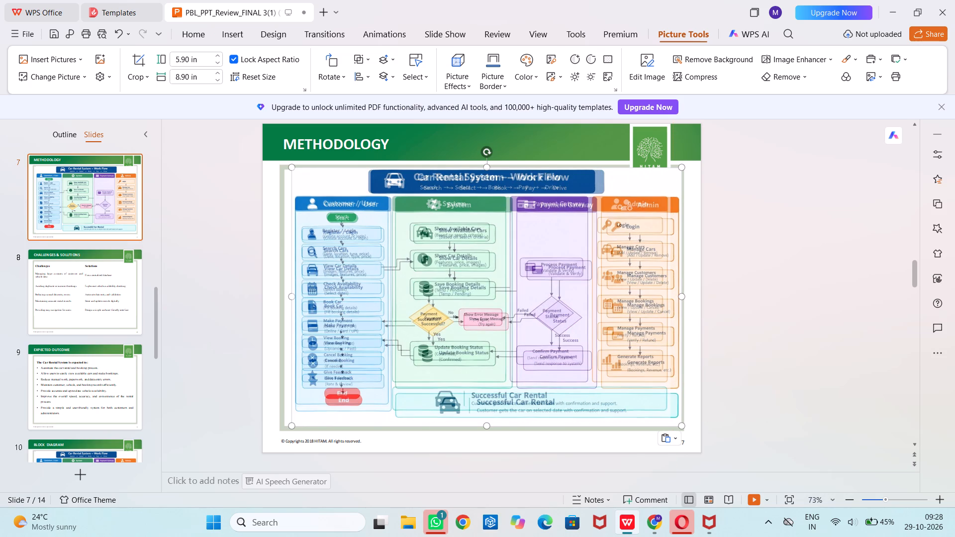
drag(668, 415, 667, 409)
click(578, 319)
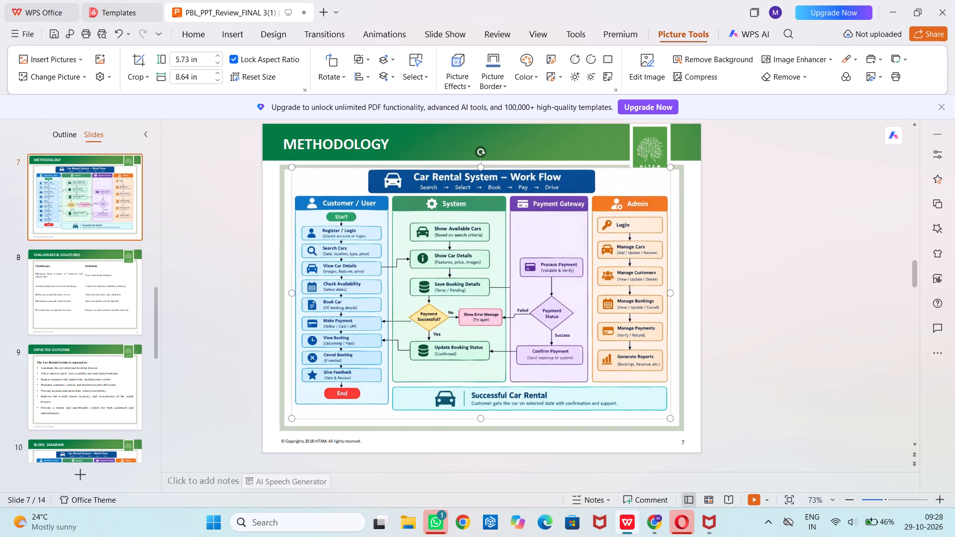
drag(579, 318, 579, 332)
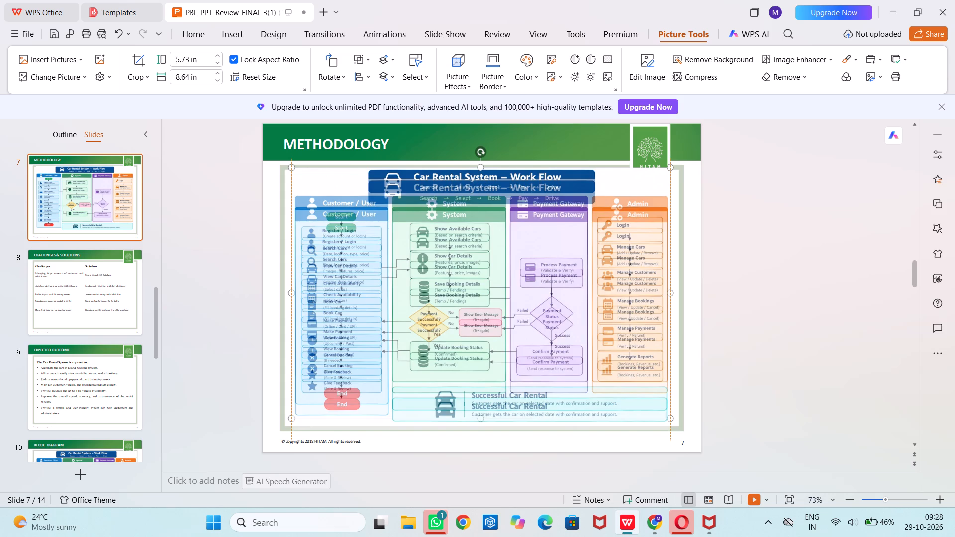
drag(579, 332, 579, 335)
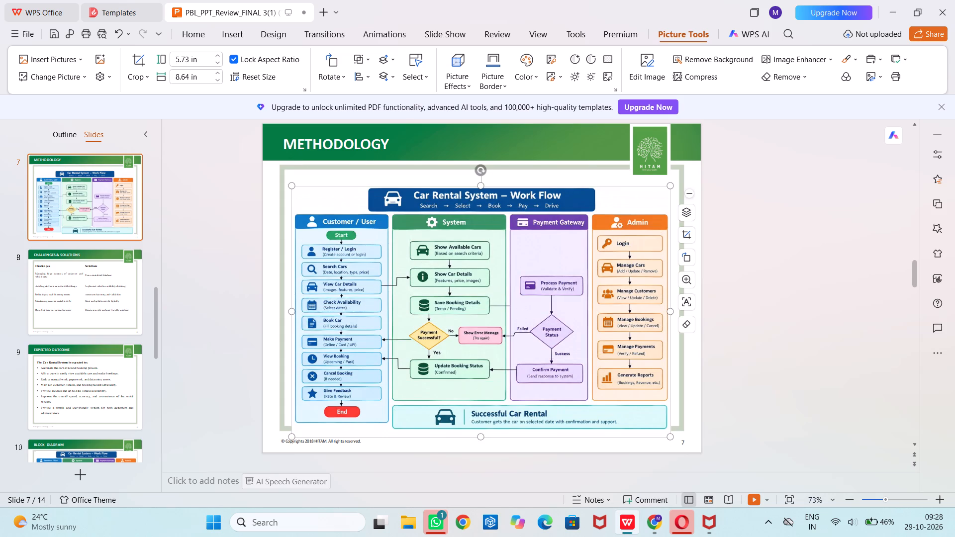
drag(482, 438, 482, 428)
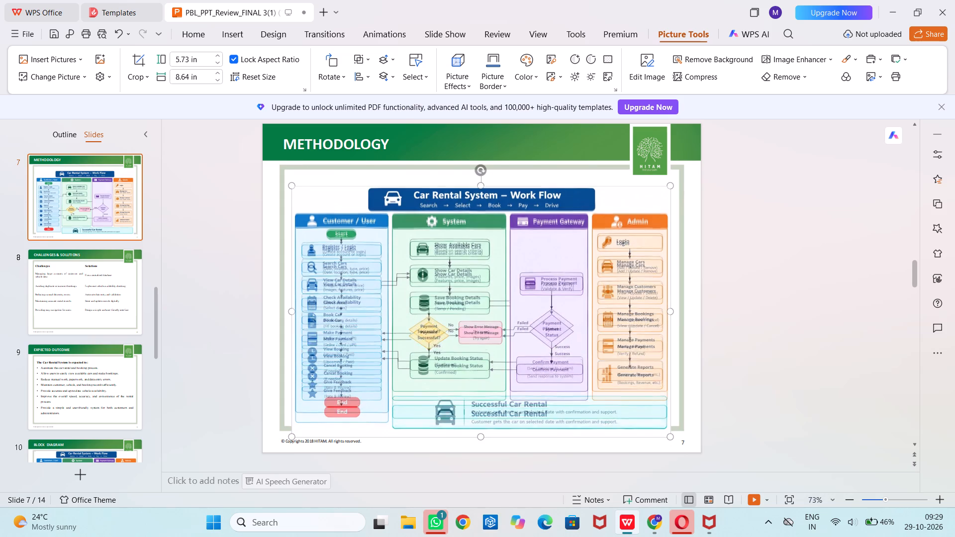
drag(482, 428, 482, 417)
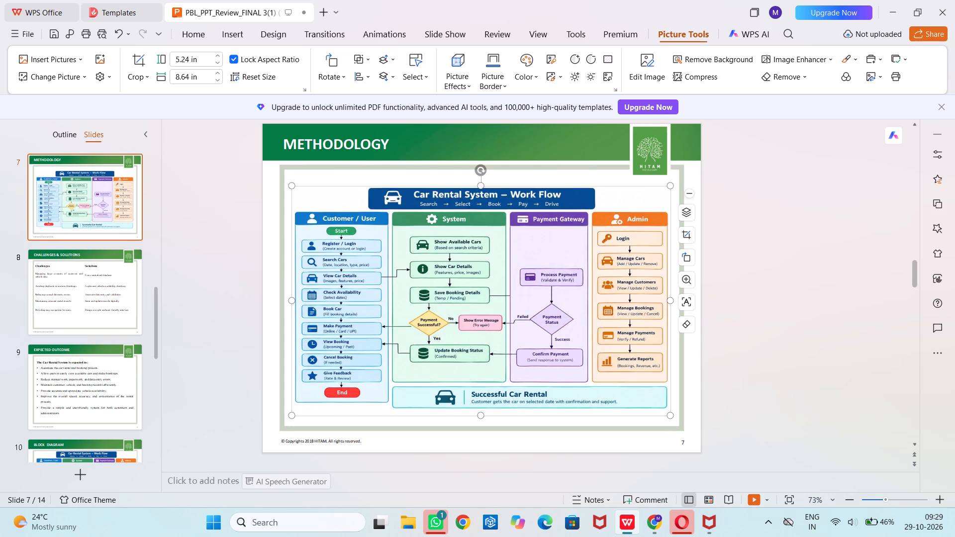
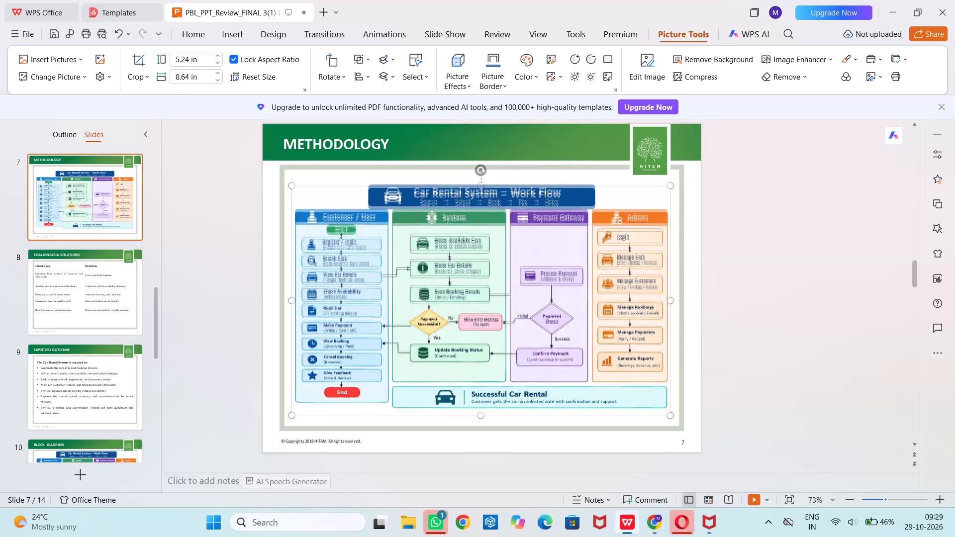
Stretch the Methodology slide's work flow picture to about 8.91 in wide by 5.50 in high to fill the frame.
double_click(669, 296)
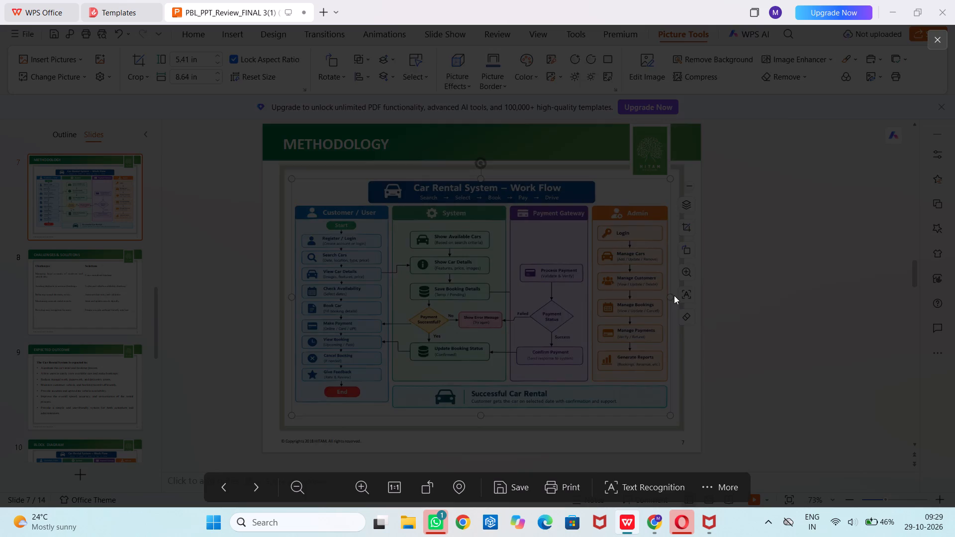
key(Escape)
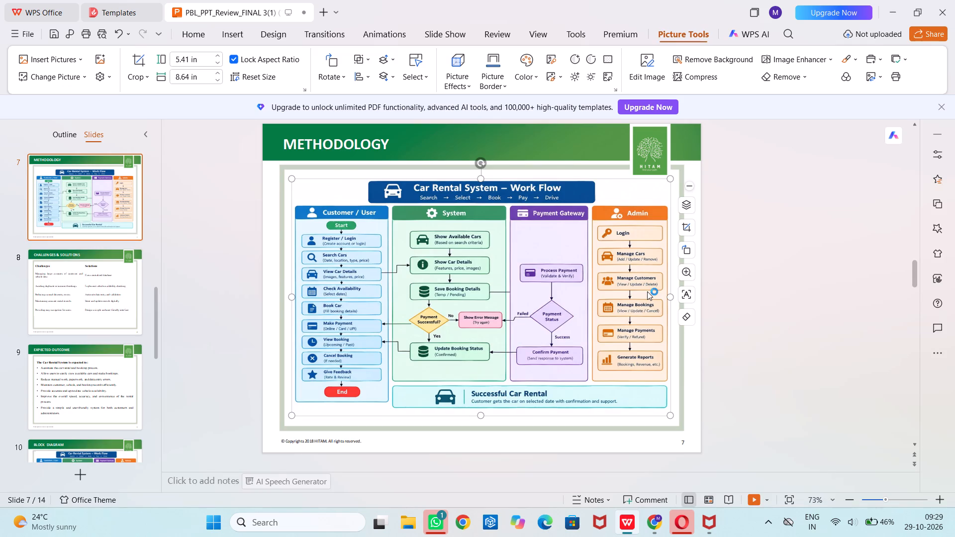
click(672, 299)
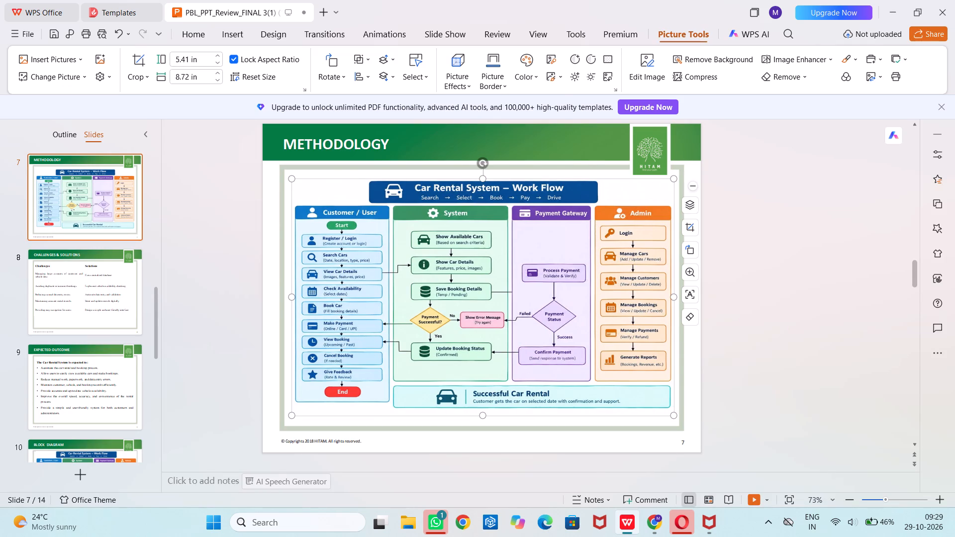
drag(484, 416, 484, 420)
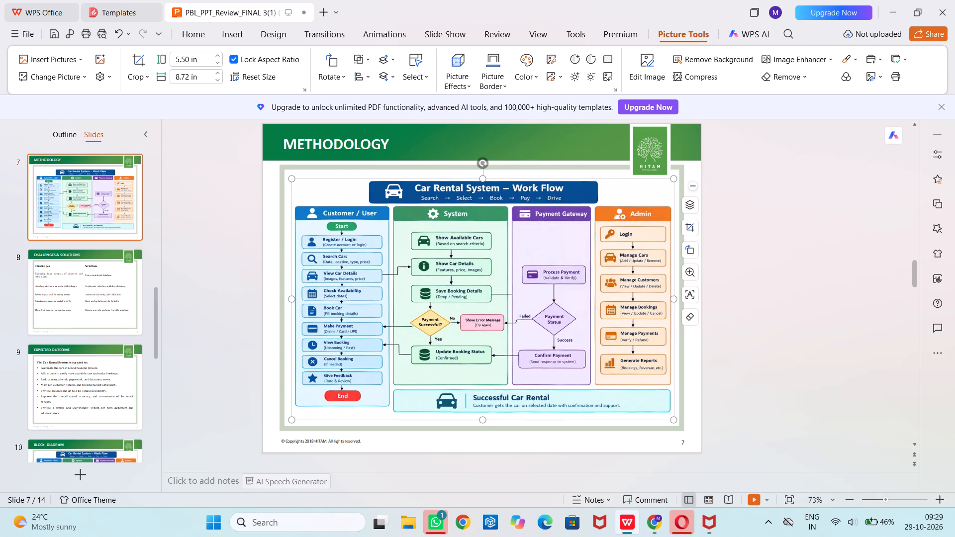
drag(293, 300, 286, 300)
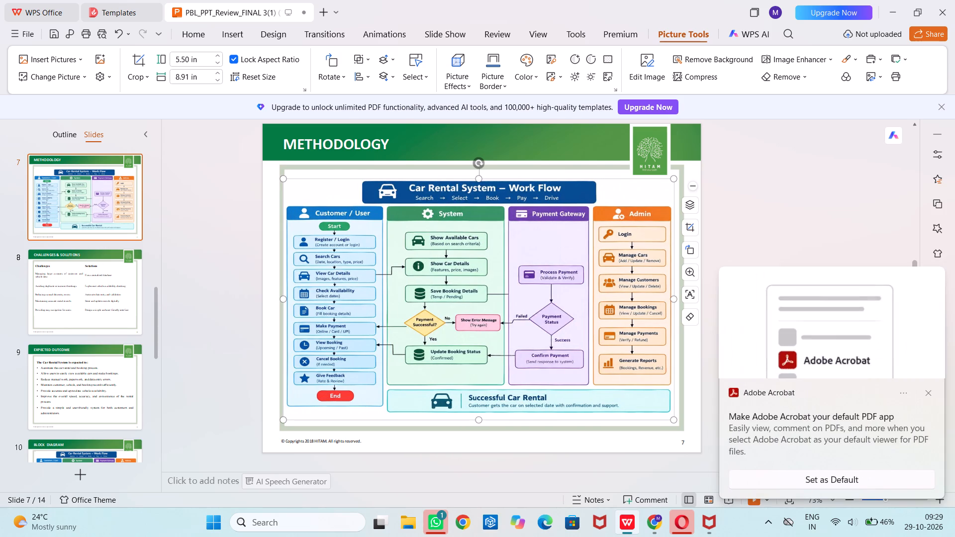
key(Down)
key(Up)
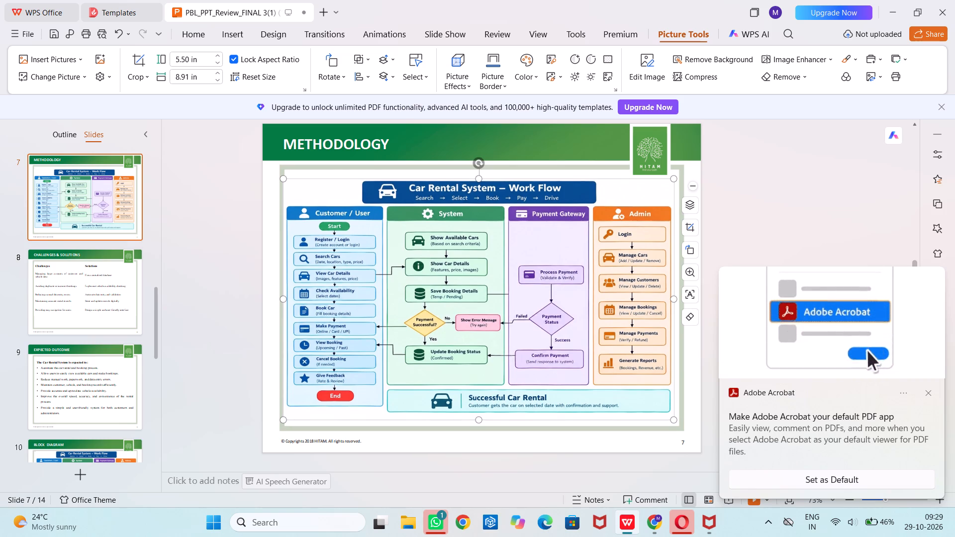
key(Return)
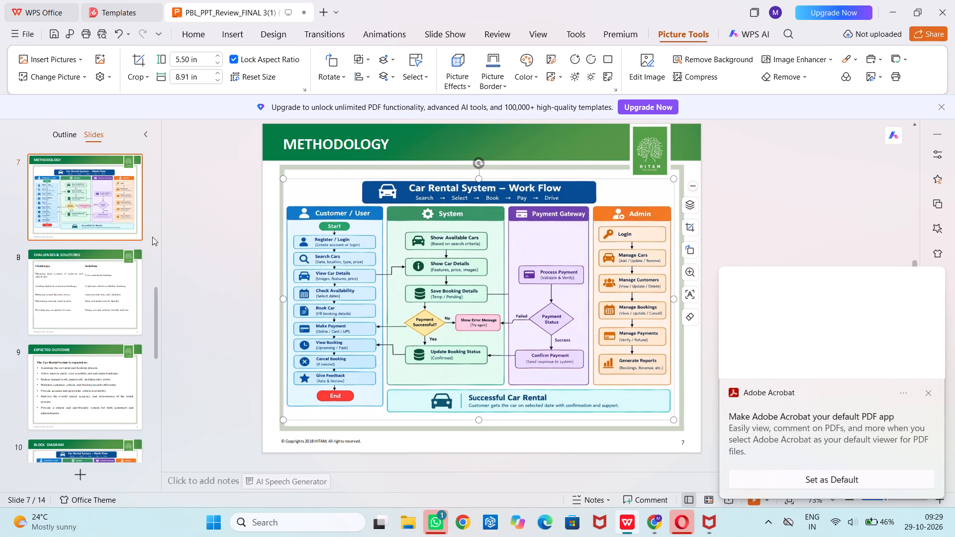
click(189, 241)
Cut the work flow picture from the Block Diagram slide and delete that slide.
key(Down)
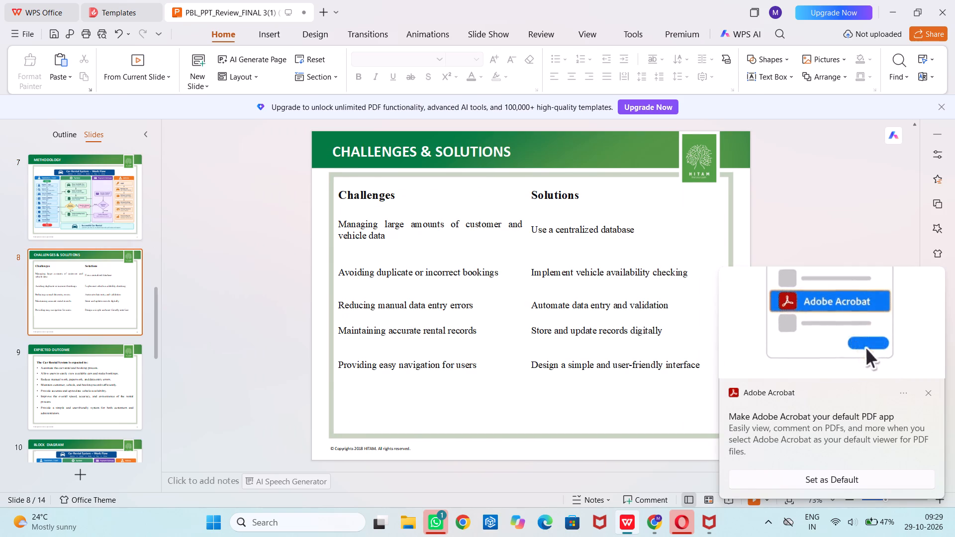
key(Down)
key(Down)
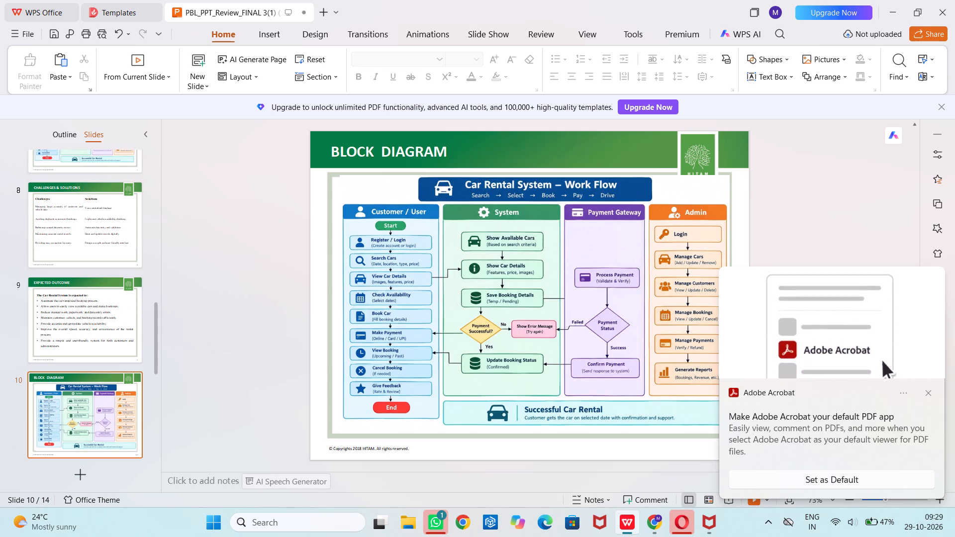
key(Up)
key(Down)
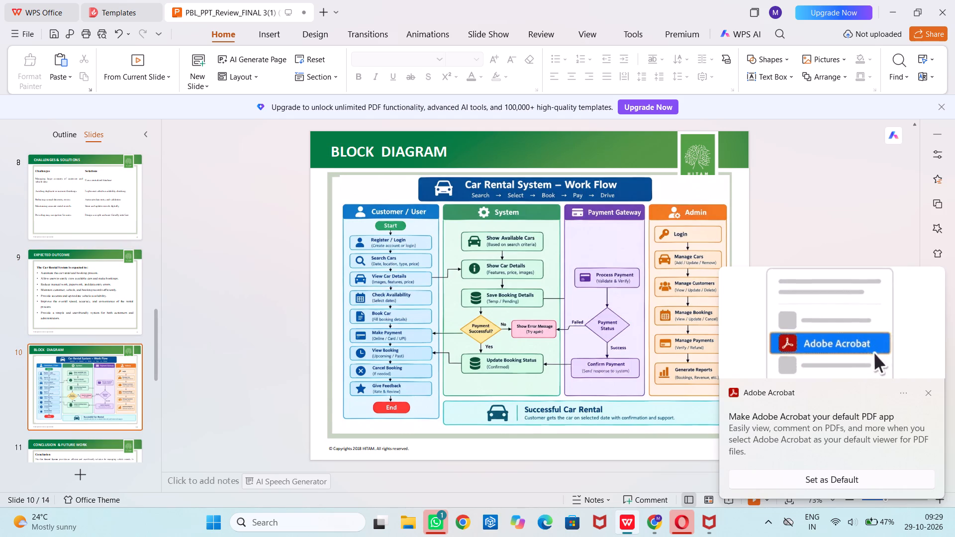
key(ctrl+x)
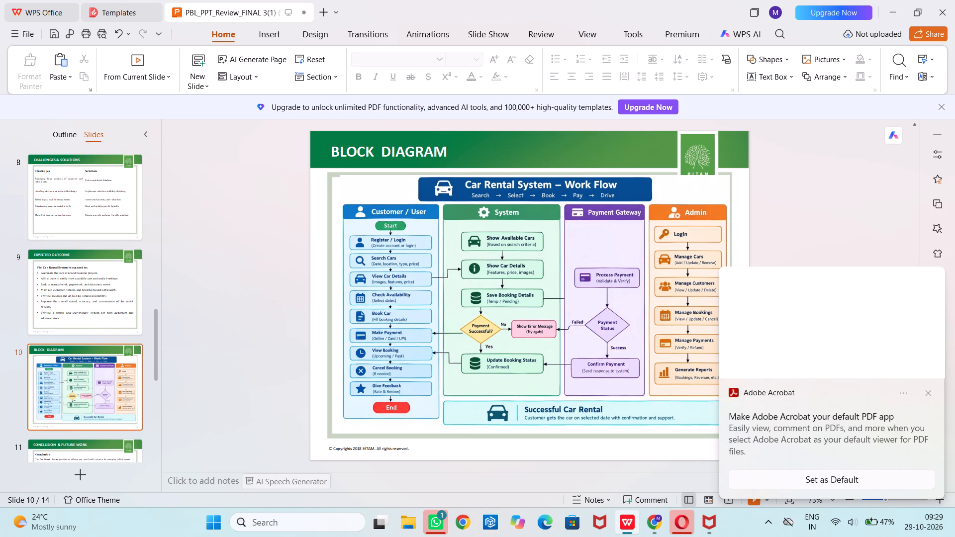
click(458, 246)
key(ctrl+x)
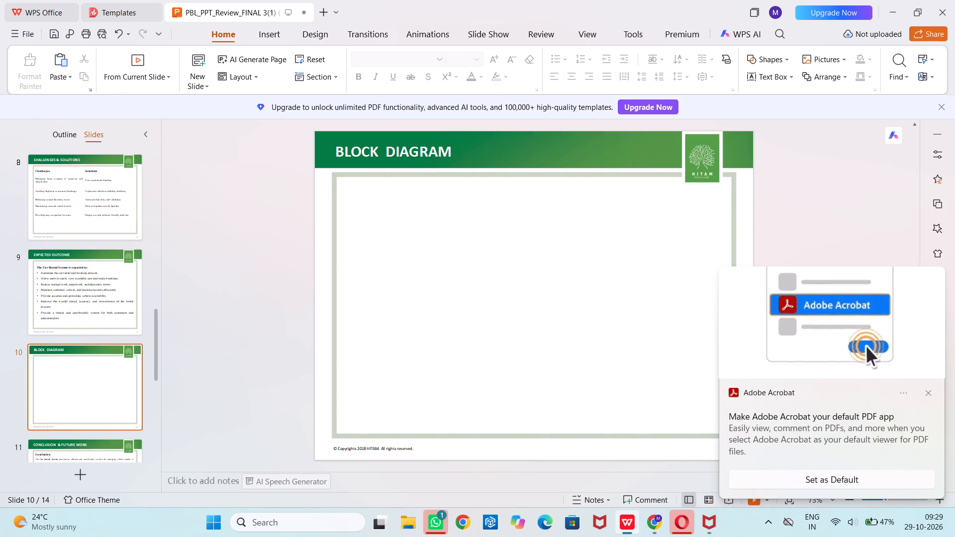
right_click(96, 383)
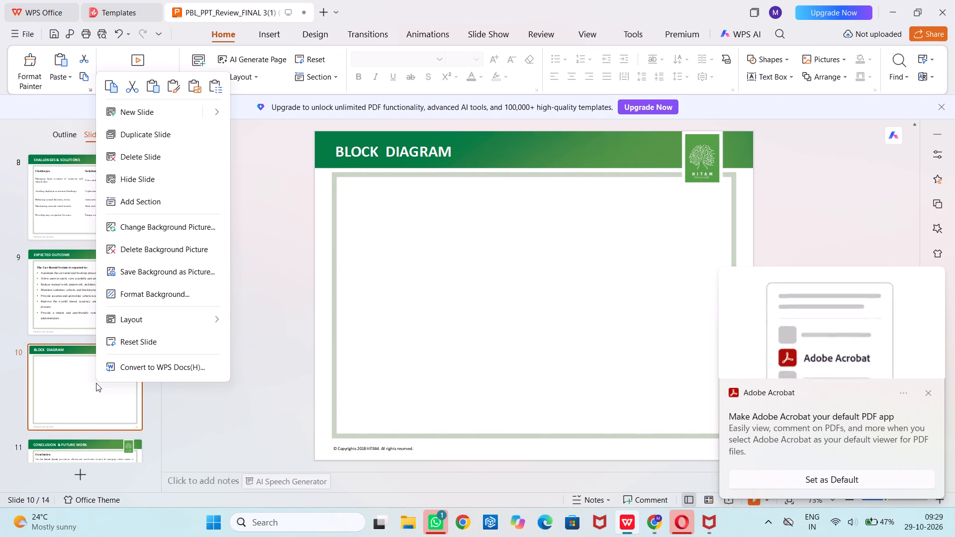
key(ctrl+x)
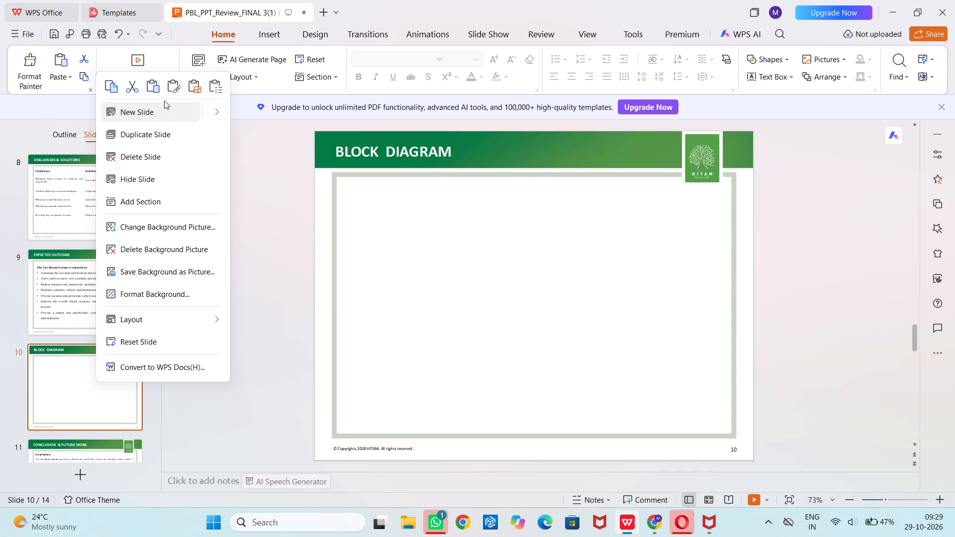
click(149, 158)
Review the deck's slides from Methodology through References, back to the title slide, and forward to Existing System.
key(Up)
key(Up)
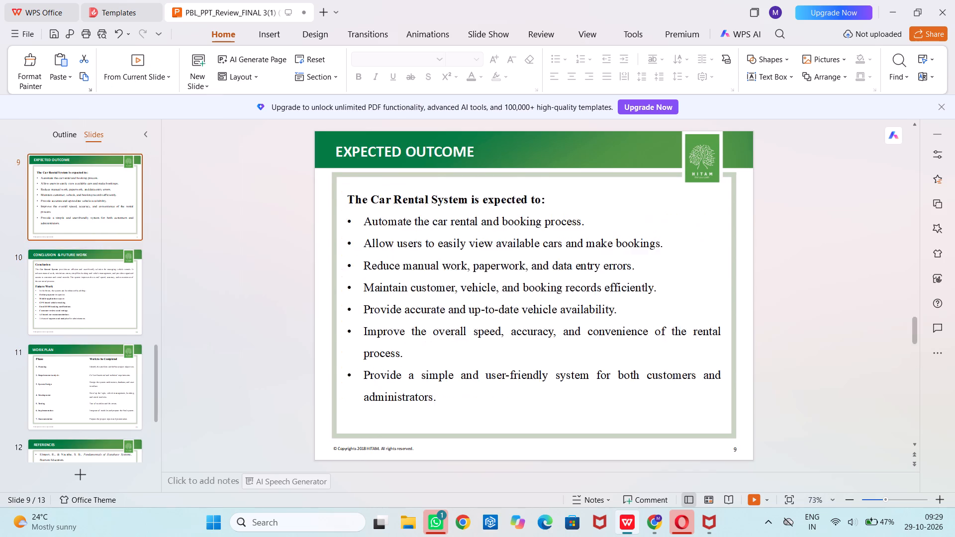
key(Up)
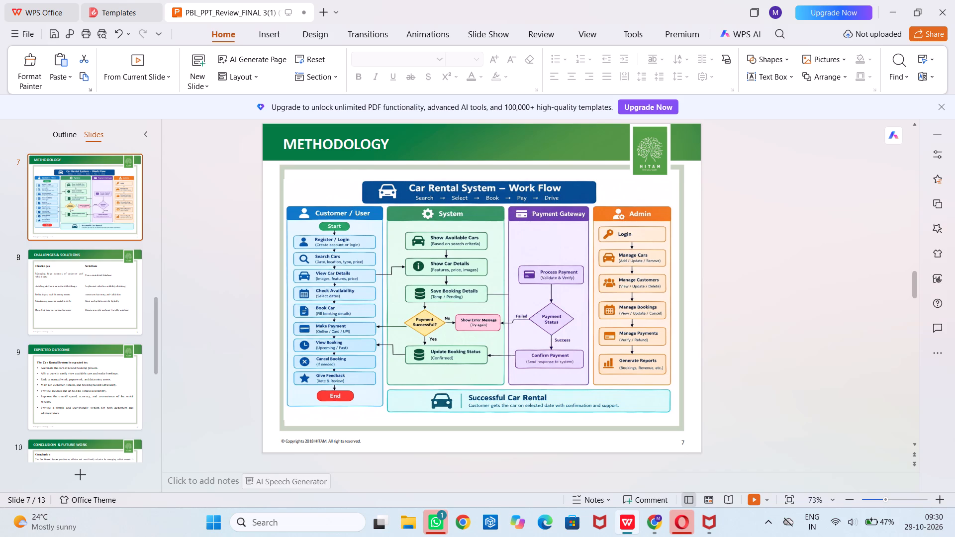
key(period)
key(Right)
key(Right)
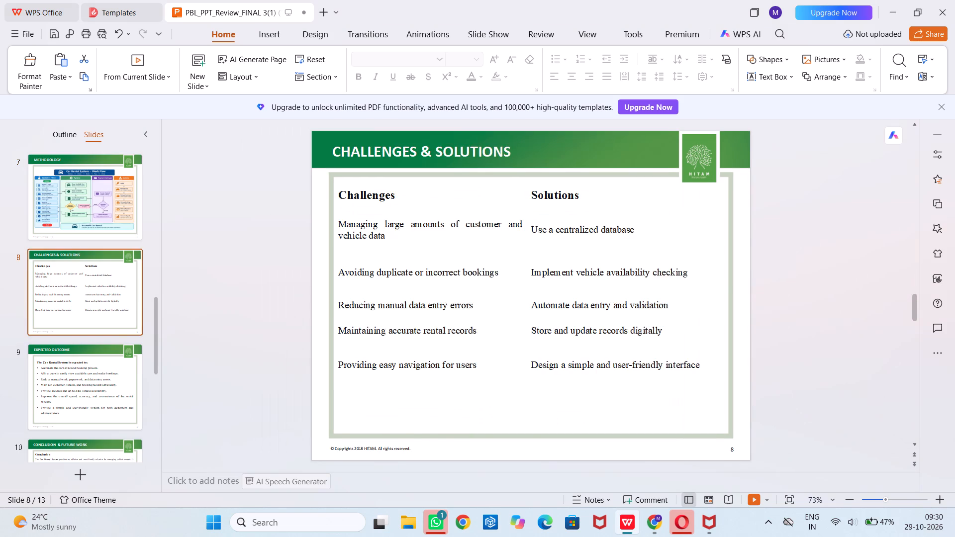
key(Right)
key(Right)
key(Right)
key(Right)
key(Right)
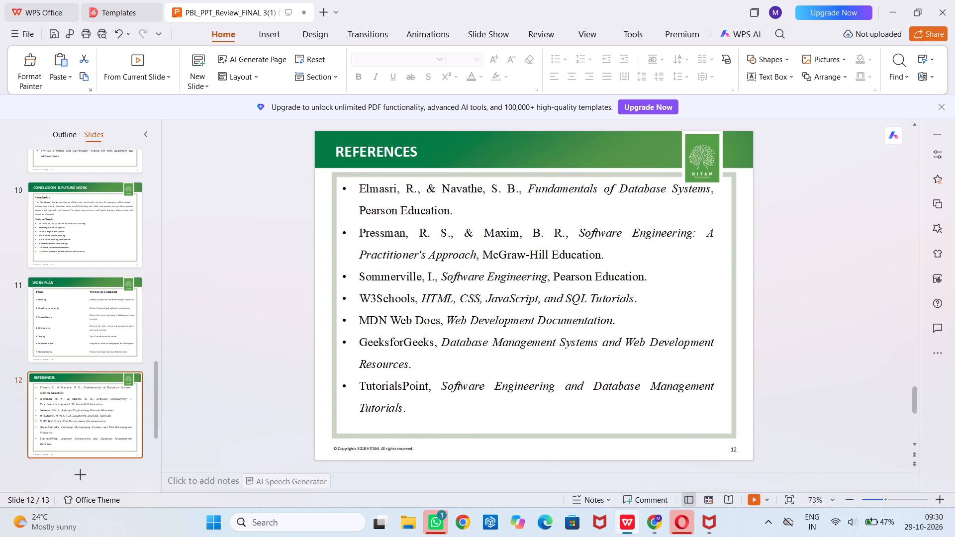
key(Left)
key(Left)
key(Left)
key(Left)
key(Left)
key(Left)
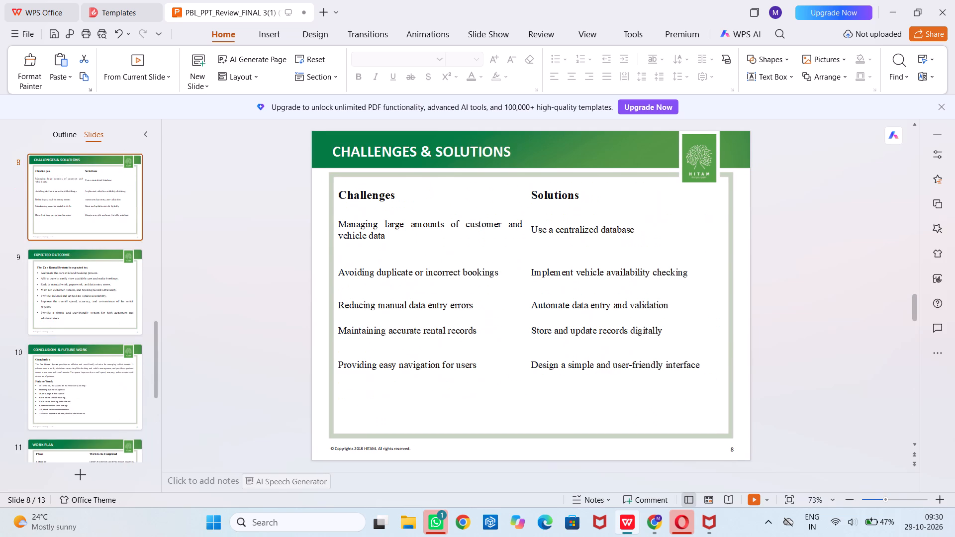
key(Left)
key(Left)
key(Left)
key(Left)
key(Left)
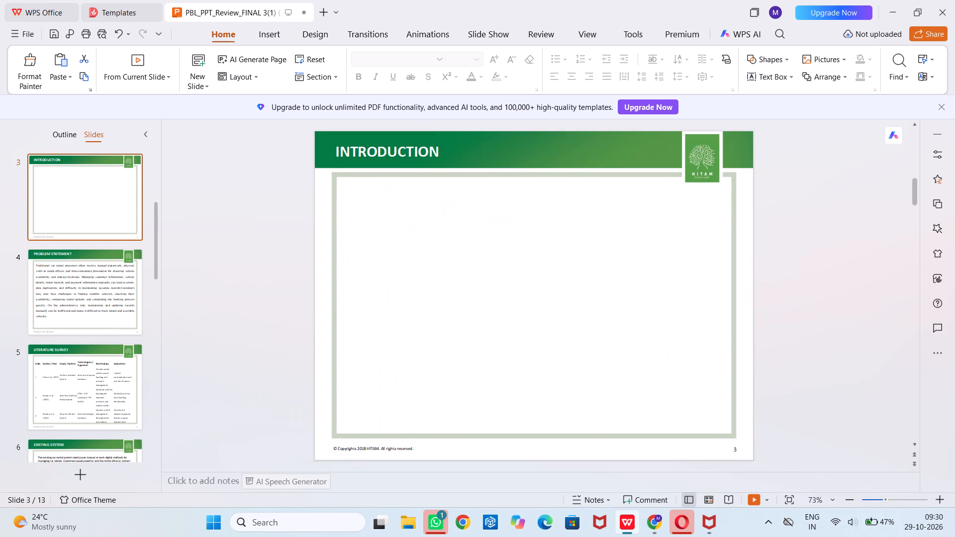
key(Left)
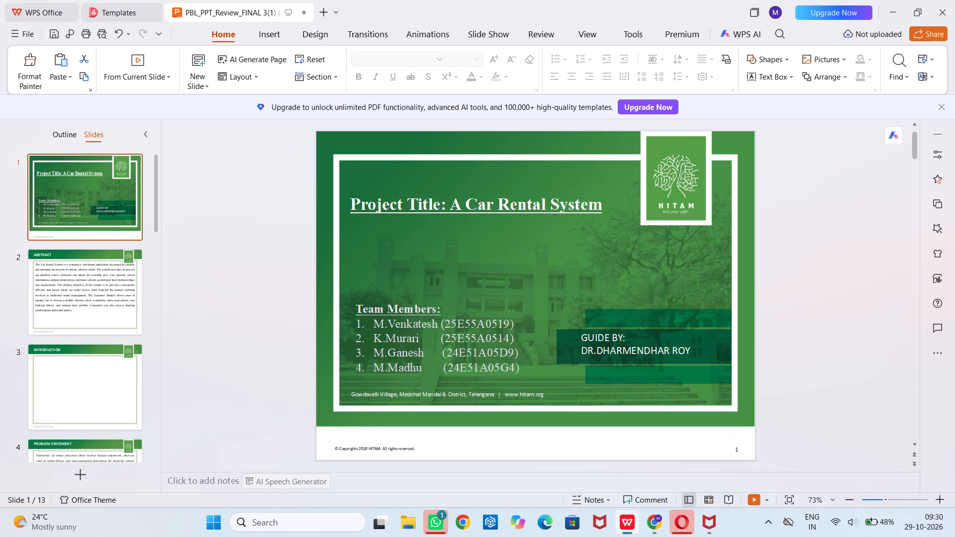
key(Right)
key(Right)
key(Right)
key(Right)
key(Right)
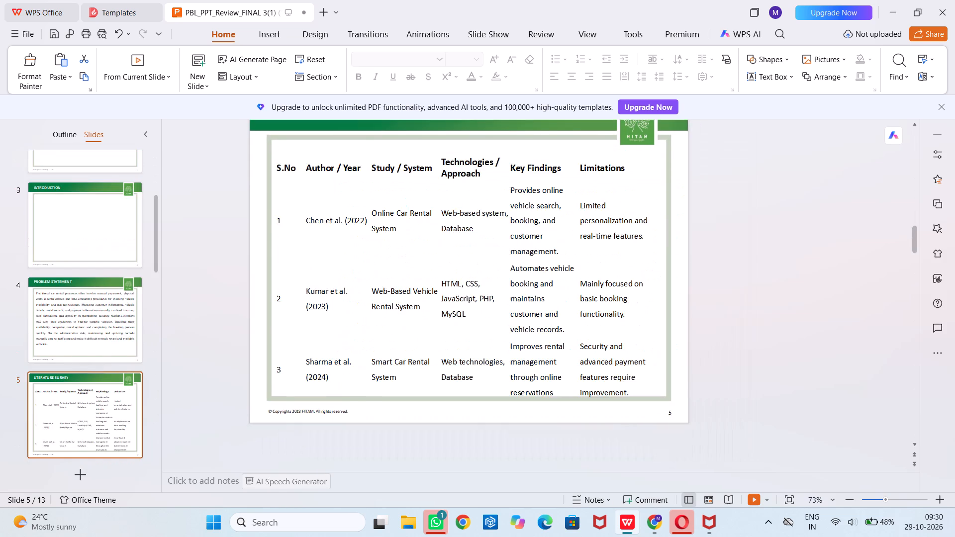
key(Right)
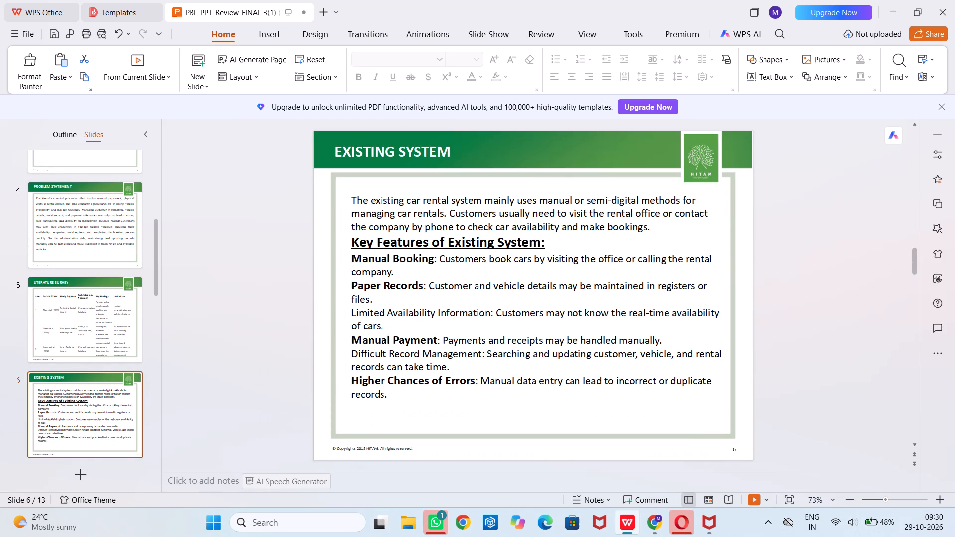
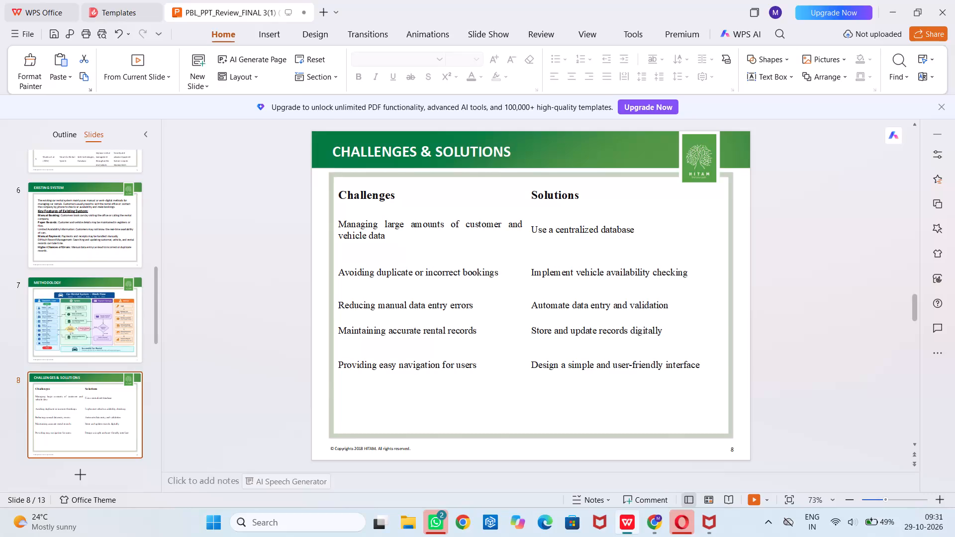
Continue reviewing the deck past the Challenges & Solutions slide, examining the Expected Outcome slide.
key(Down)
key(Down)
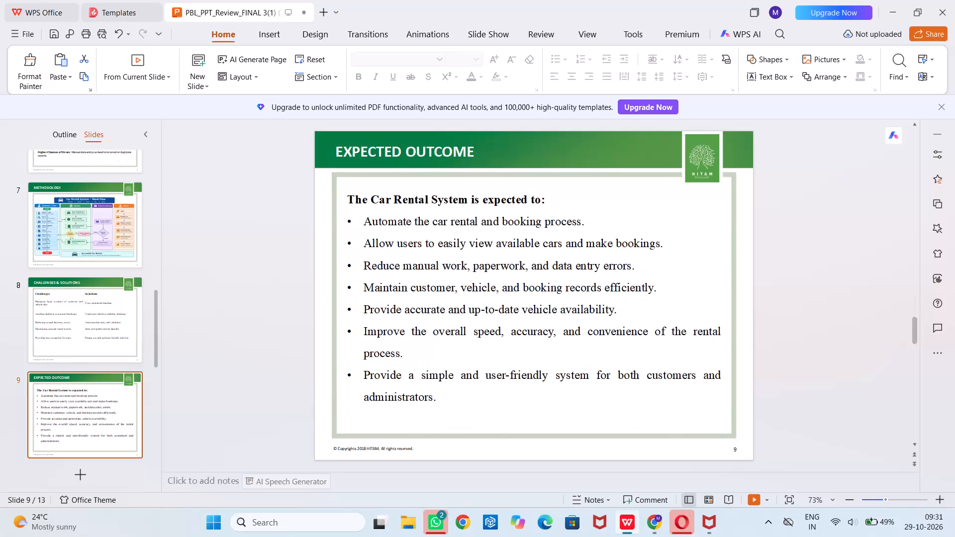
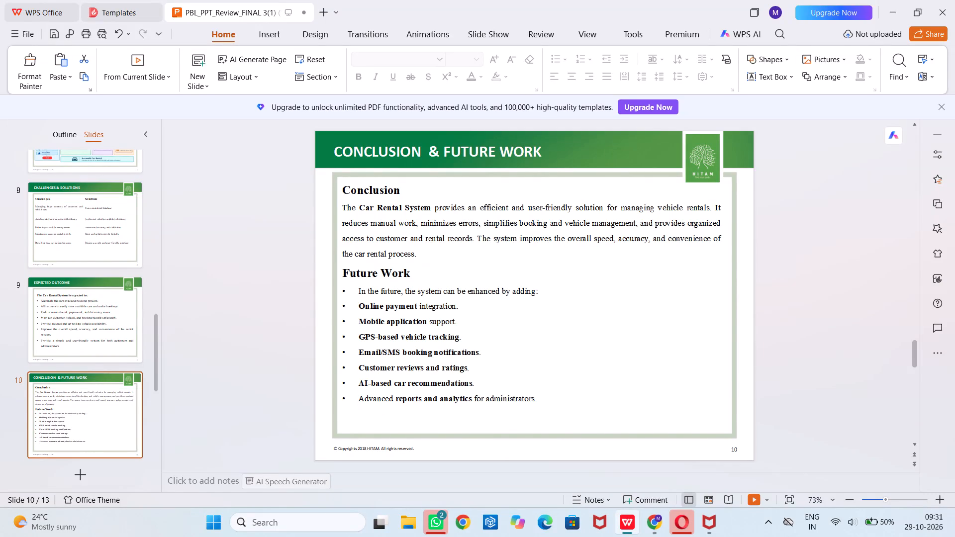
Compare the Expected Outcome slide with the Conclusion & Future Work slide while reviewing the deck.
key(Up)
key(Down)
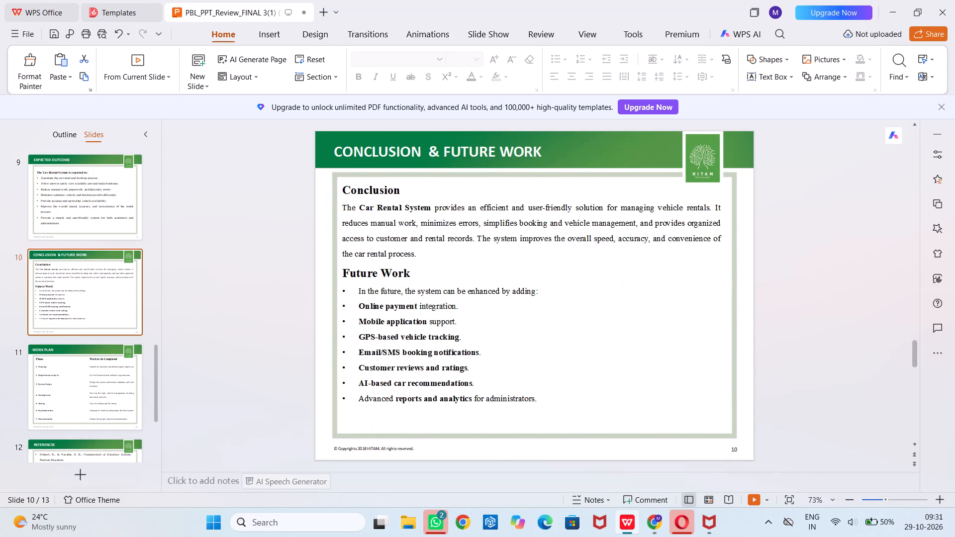
key(Up)
key(Up)
key(Down)
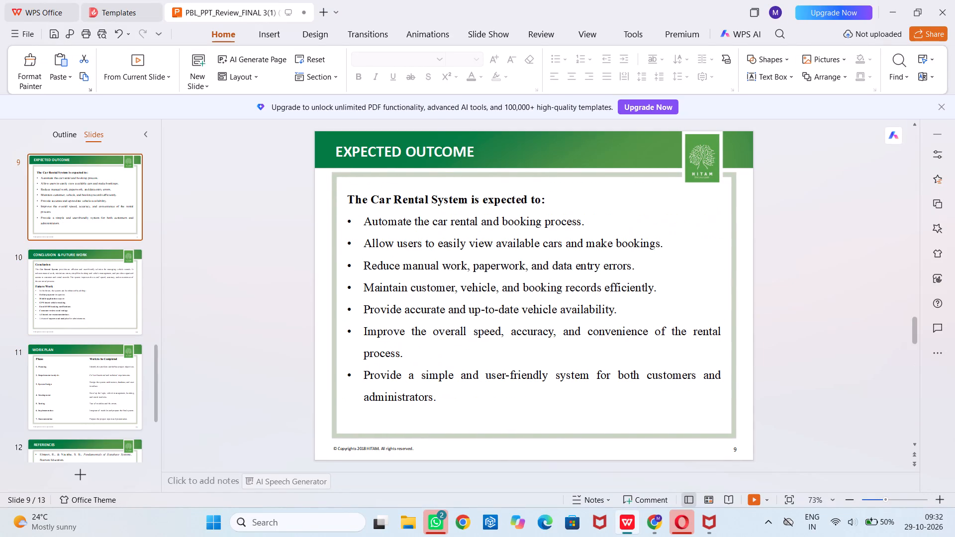
key(Down)
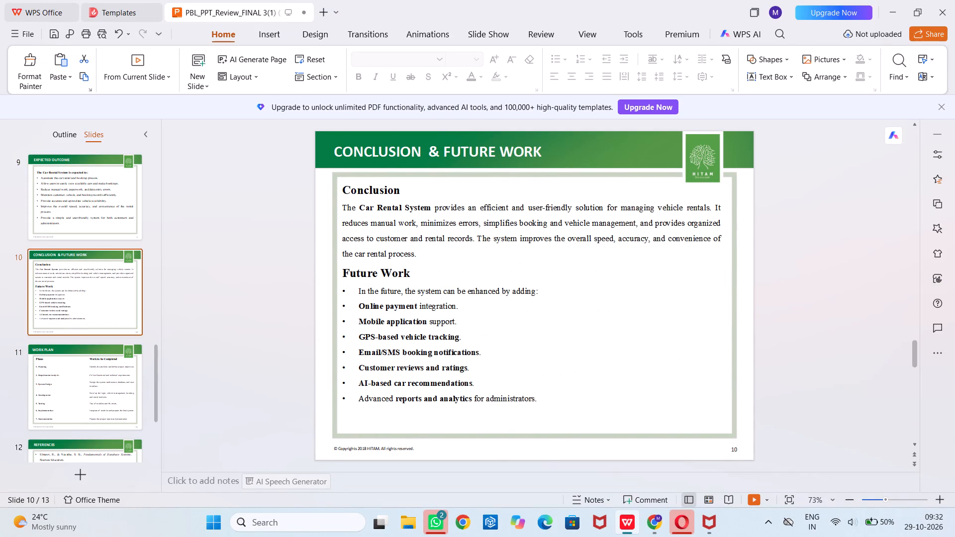
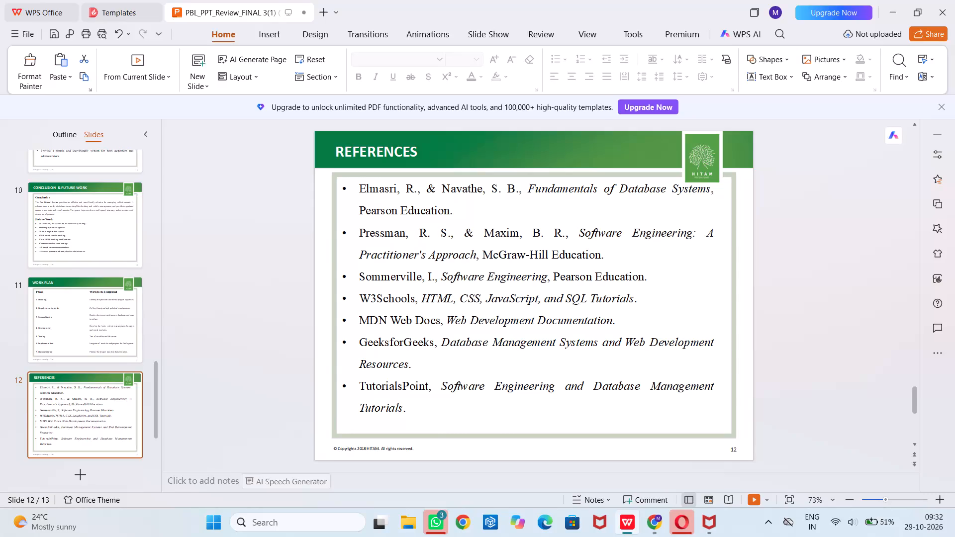
Remove the Work Plan slide from the presentation.
key(Up)
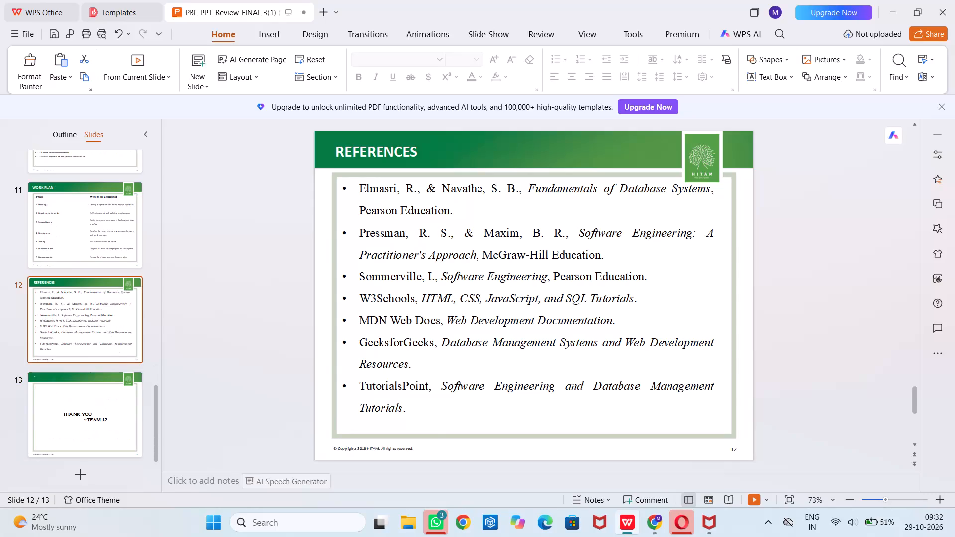
key(Up)
key(ctrl+x)
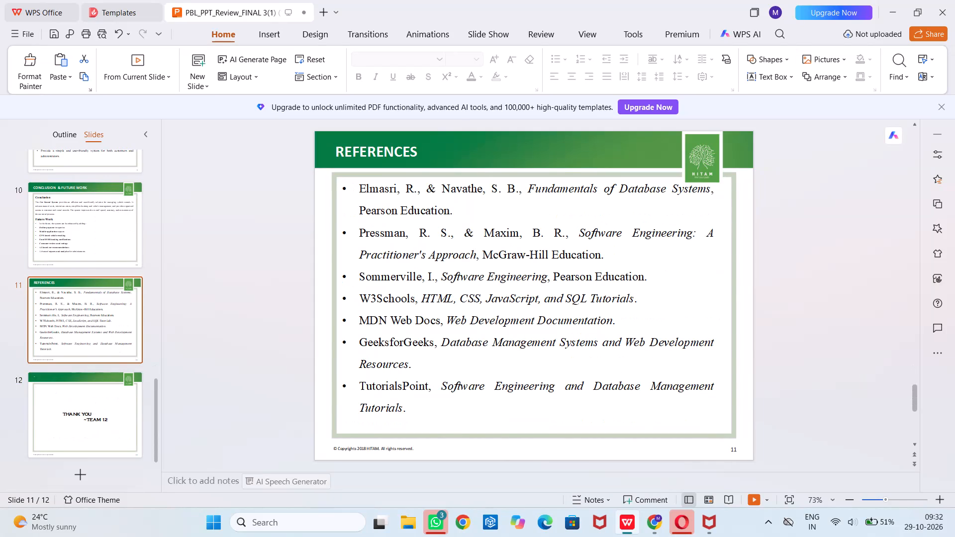
Look back through the slides from Conclusion & Future Work to the Literature Survey, checking which content is still needed.
key(Up)
key(Up)
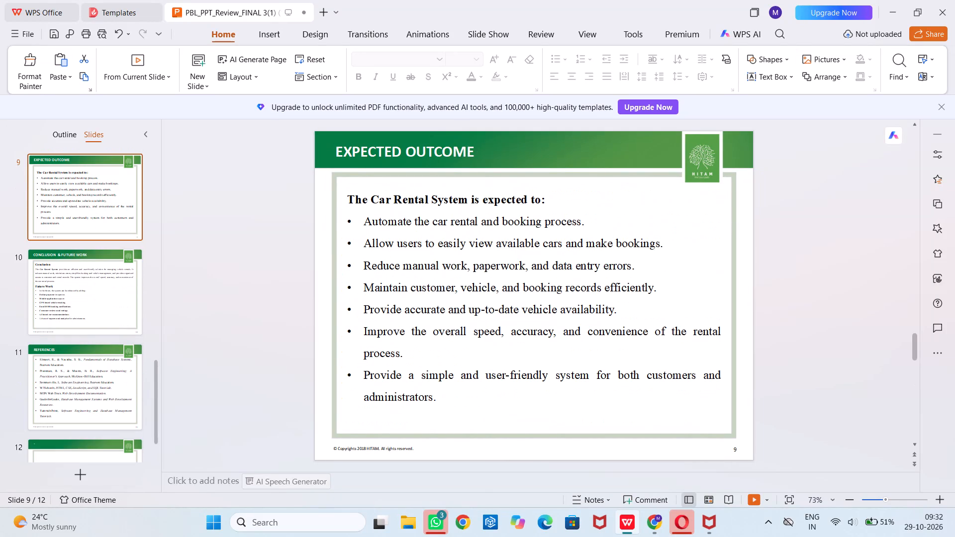
key(Up)
key(Up)
key(Up)
key(Up)
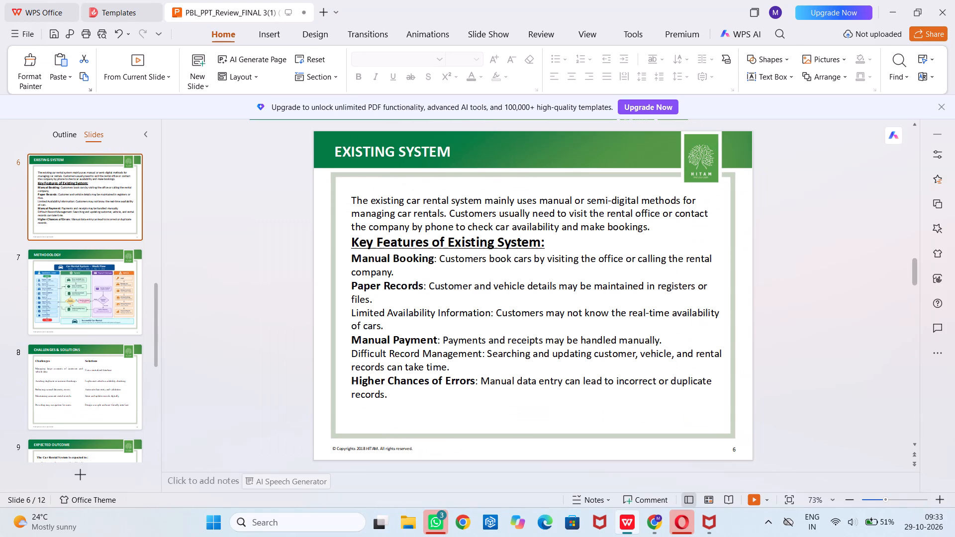
key(Up)
key(Up)
key(Down)
key(Down)
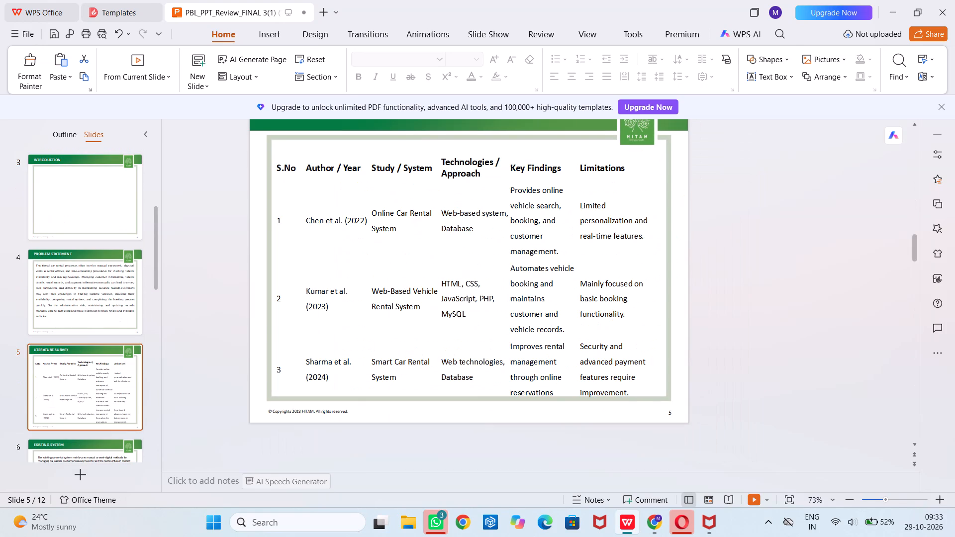
key(Down)
key(Up)
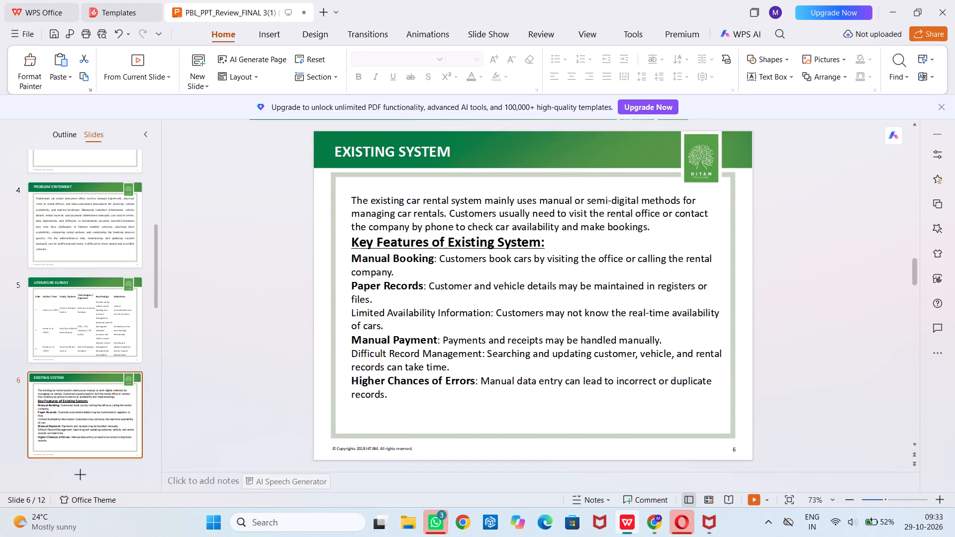
Nudge the Literature Survey table slightly upward and adjust its lower corner to fit it better within the slide frame.
click(607, 254)
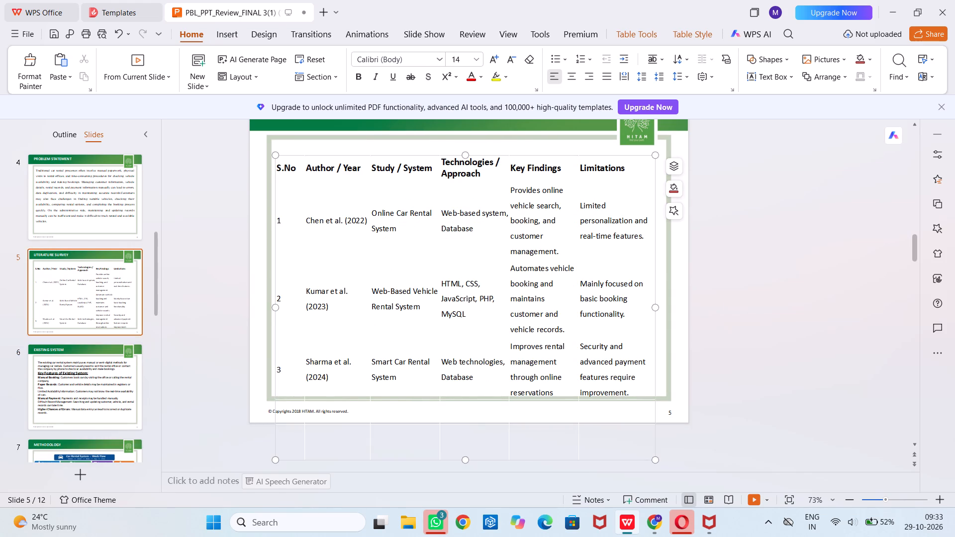
drag(647, 154, 646, 148)
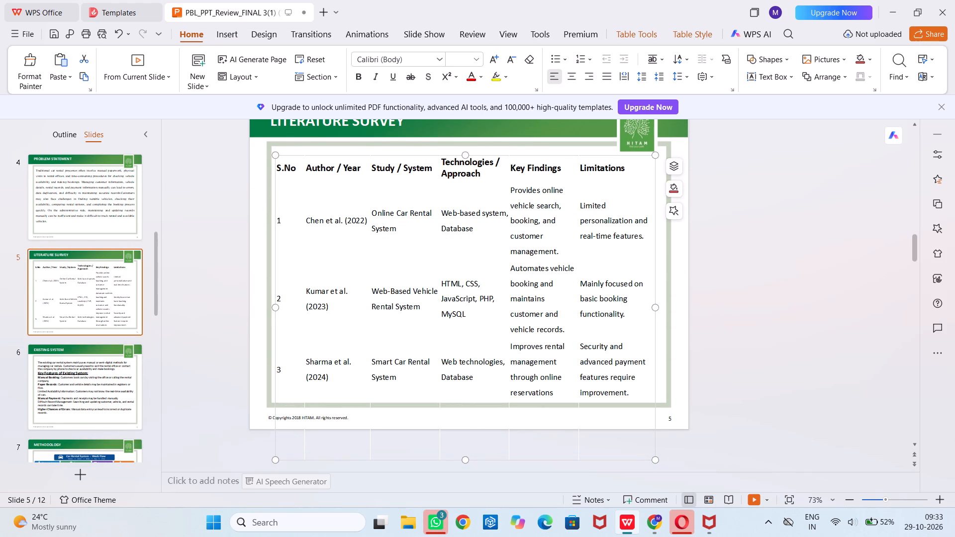
click(713, 345)
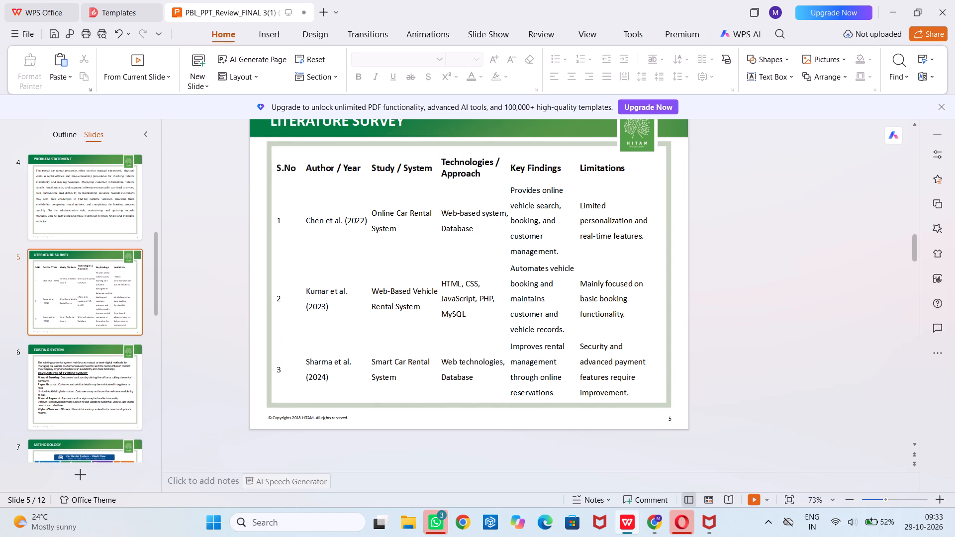
click(580, 340)
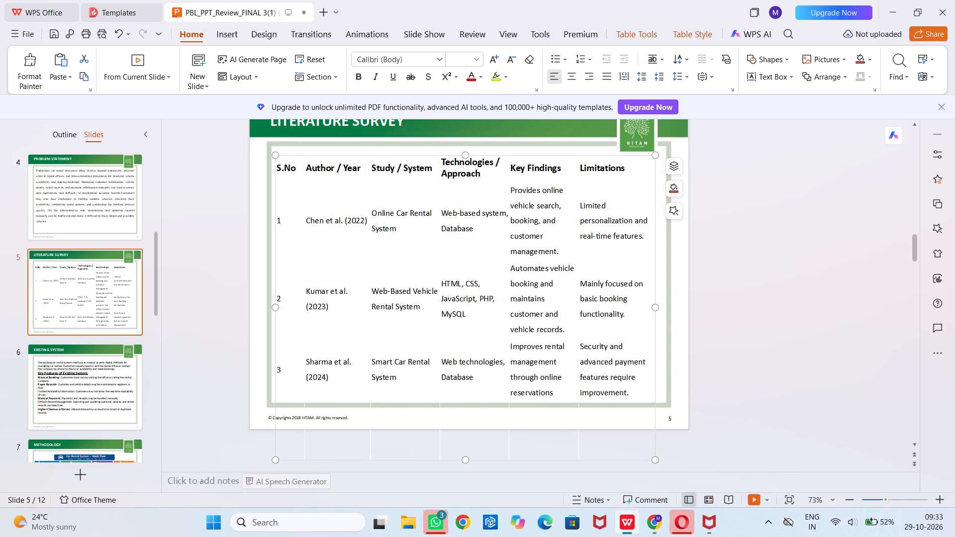
drag(654, 461, 654, 443)
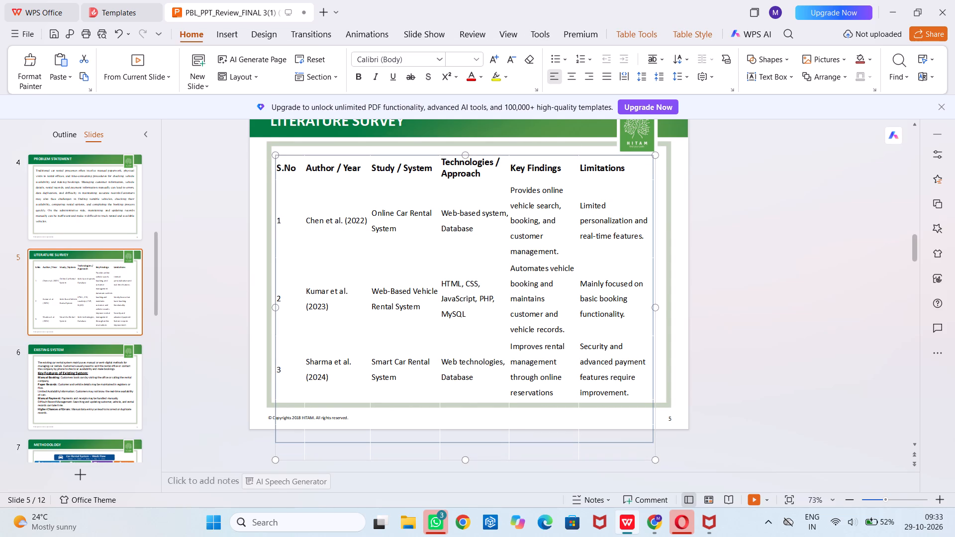
drag(654, 443, 655, 442)
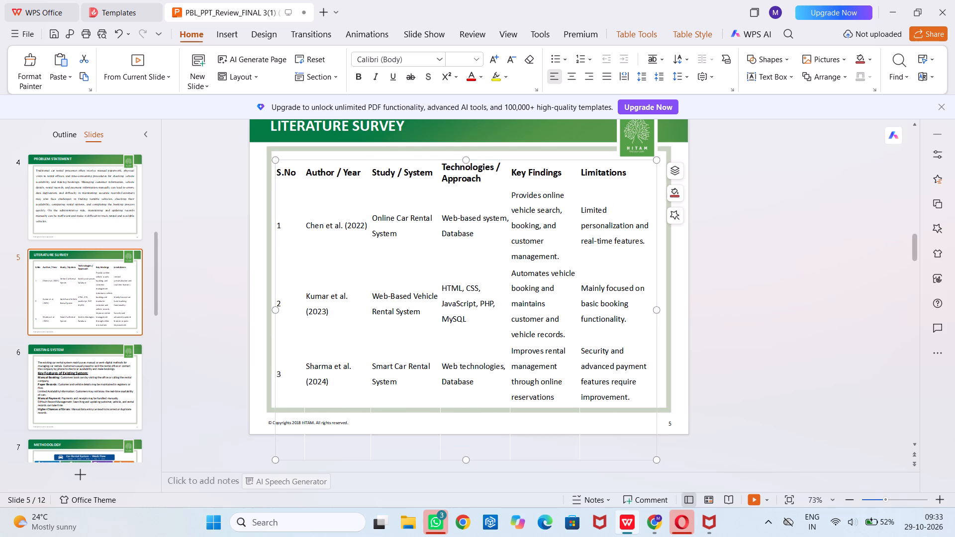
click(581, 359)
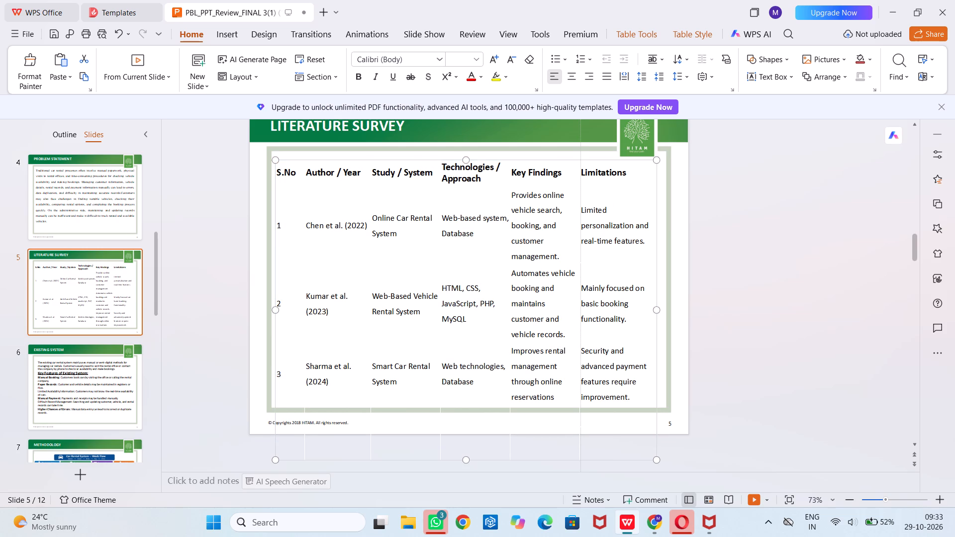
click(567, 156)
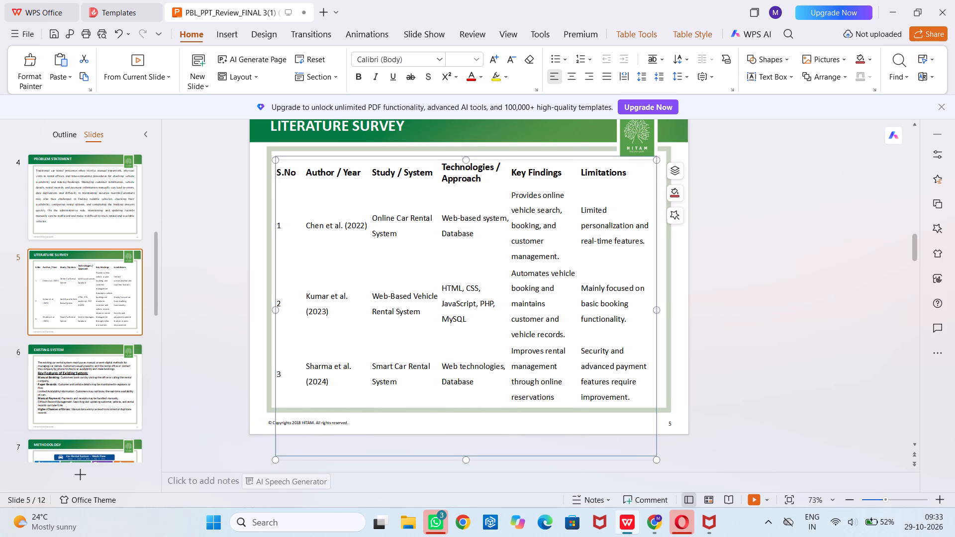
click(763, 263)
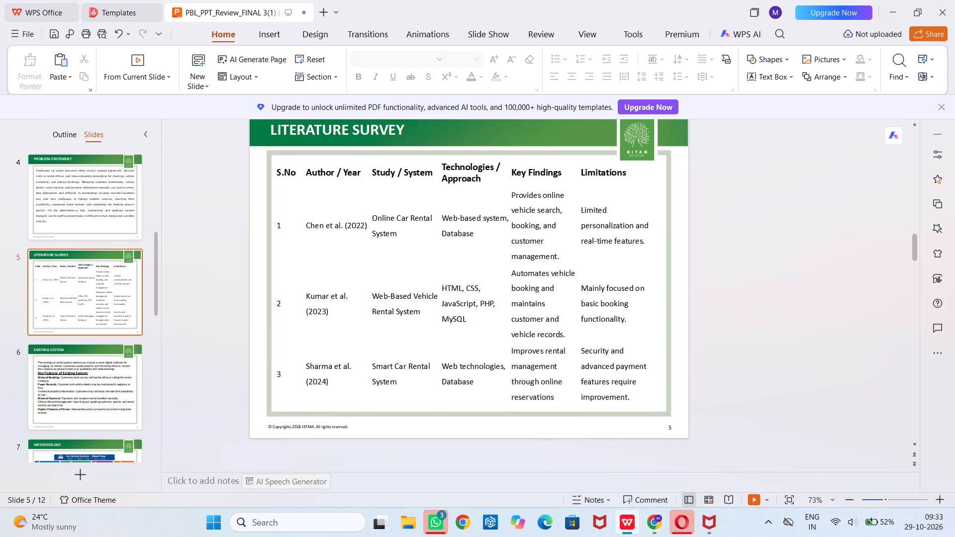
Remove the Existing System slide that follows the Literature Survey.
key(Down)
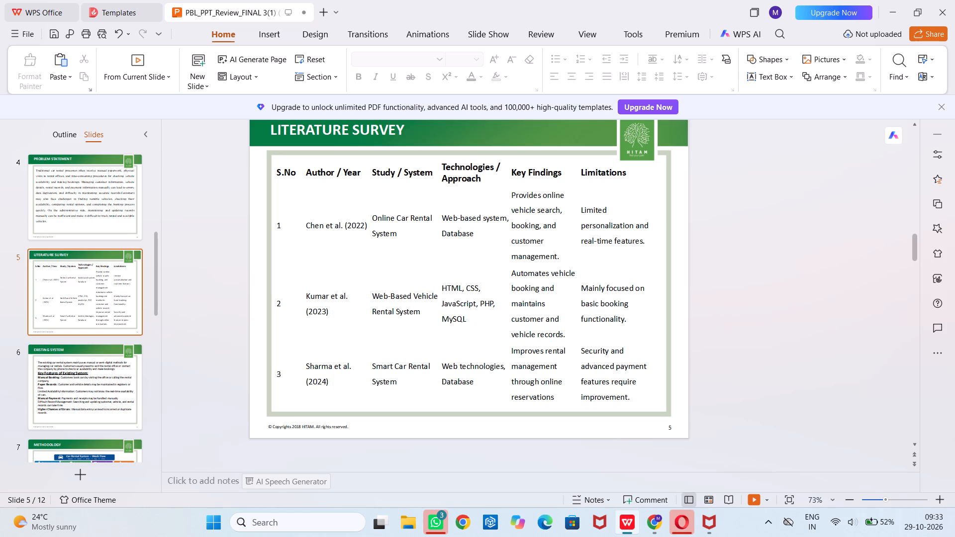
key(ctrl+x)
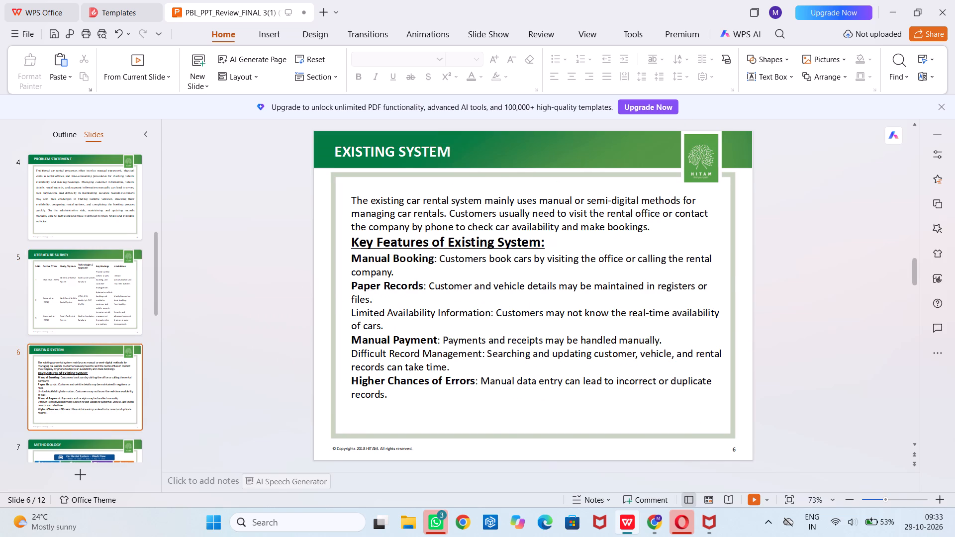
click(354, 313)
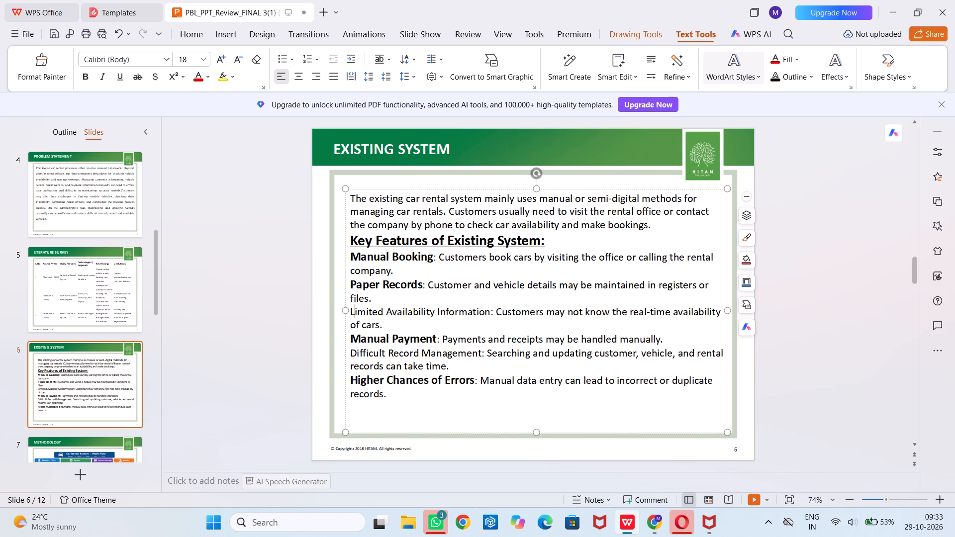
key(ctrl+x)
click(87, 404)
key(ctrl+x)
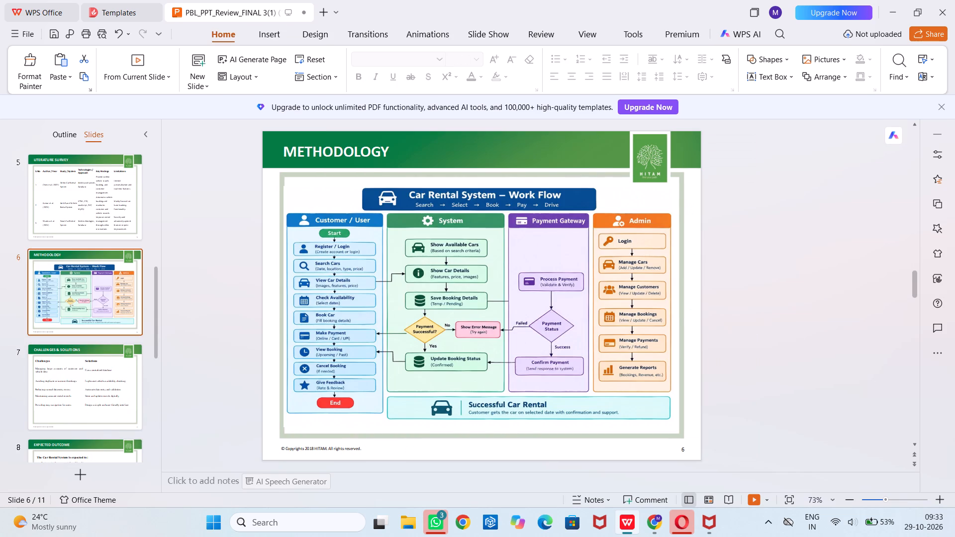
Review the slides from Methodology and Challenges & Solutions back to the Abstract.
key(Down)
key(Down)
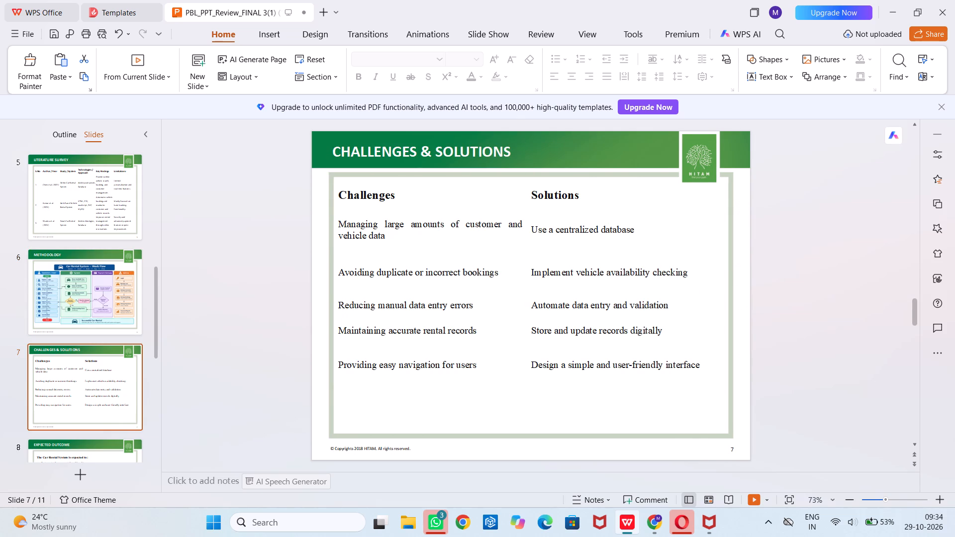
key(Up)
key(Up)
key(Up)
key(Up)
key(Up)
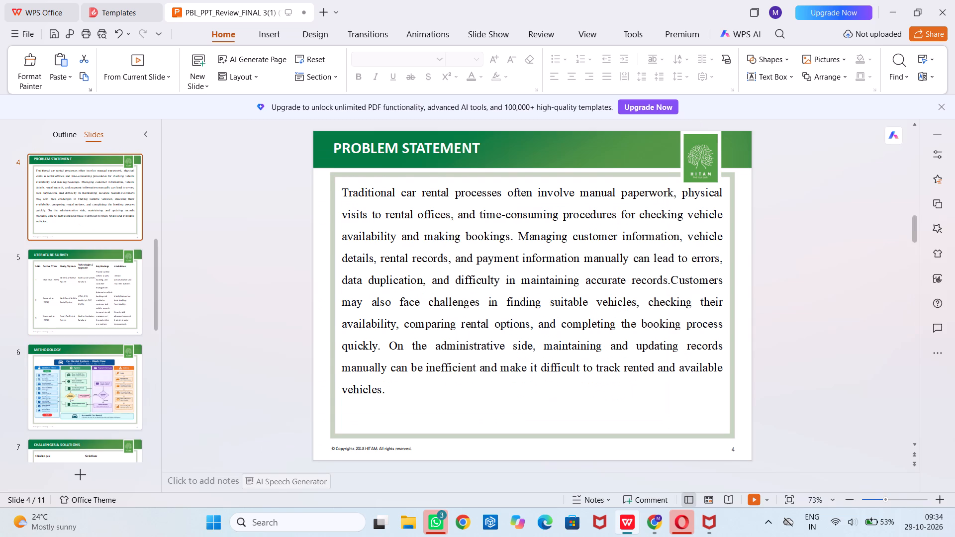
key(Up)
Review the deck forward from the opening slides to the closing slide, rechecking the Expected Outcome and Conclusion & Future Work slides.
key(Down)
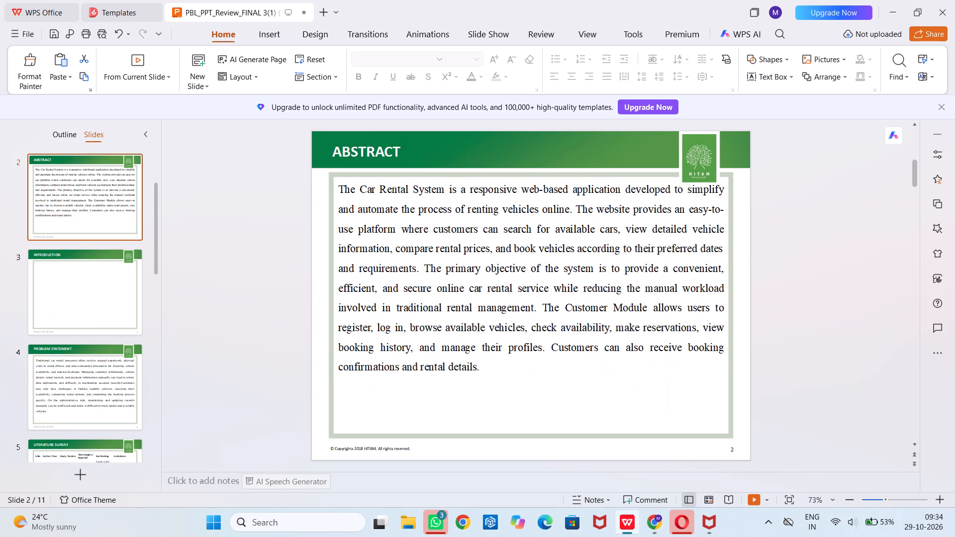
key(Down)
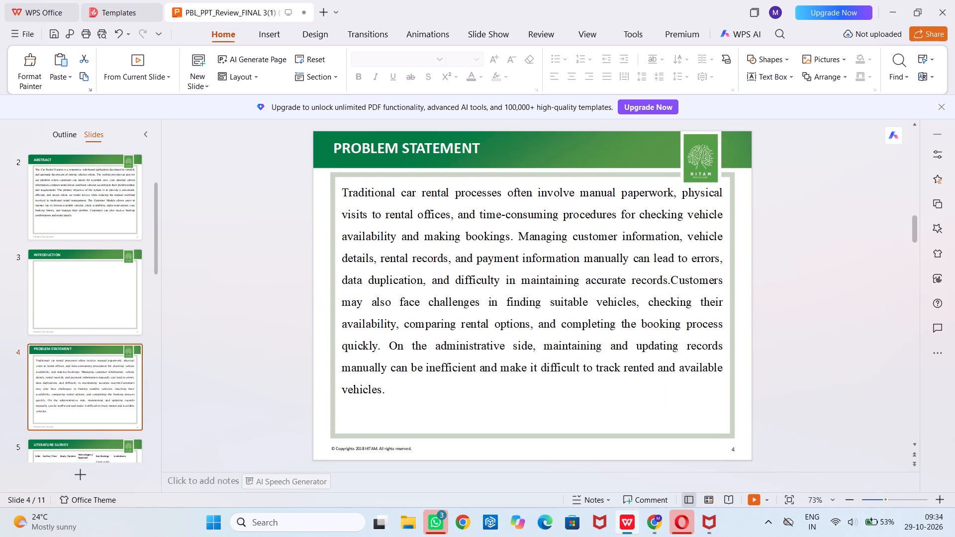
key(Down)
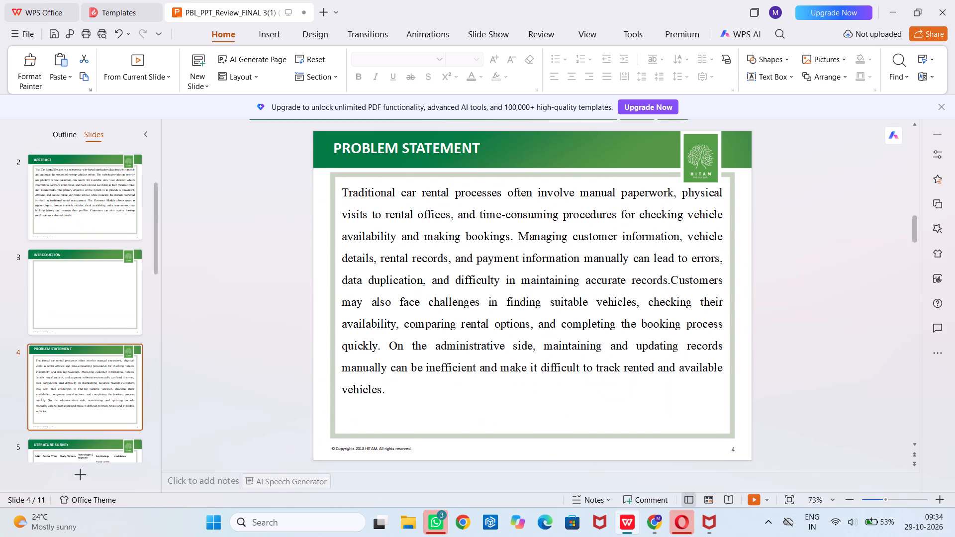
key(Down)
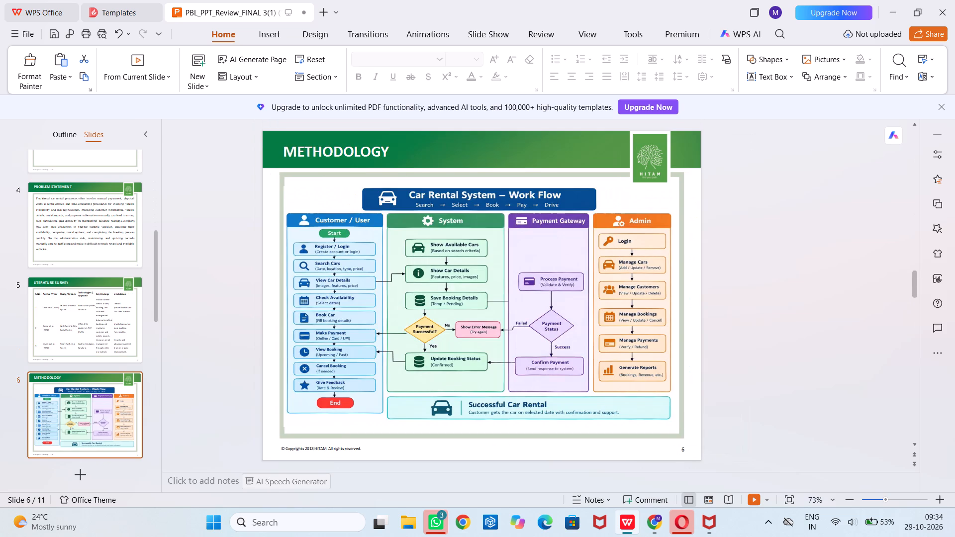
key(Down)
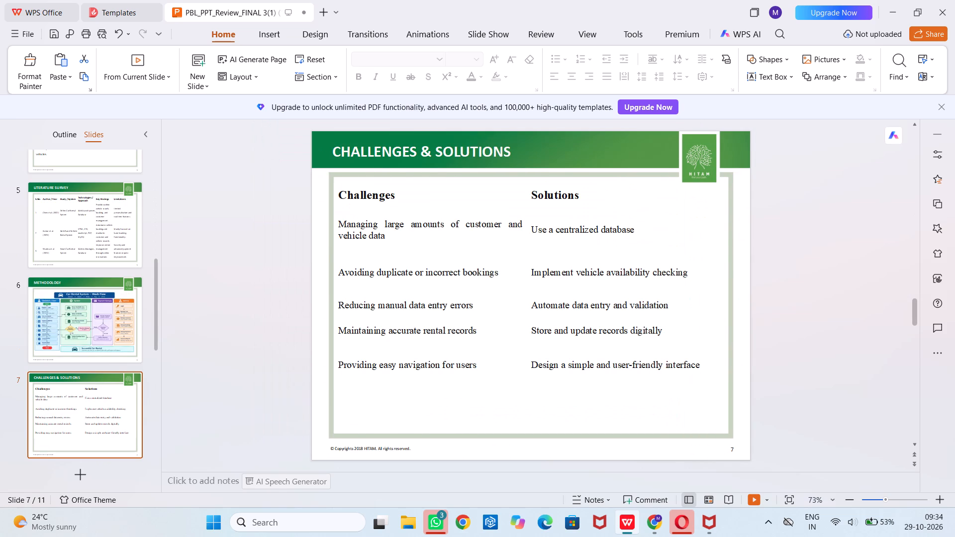
key(Down)
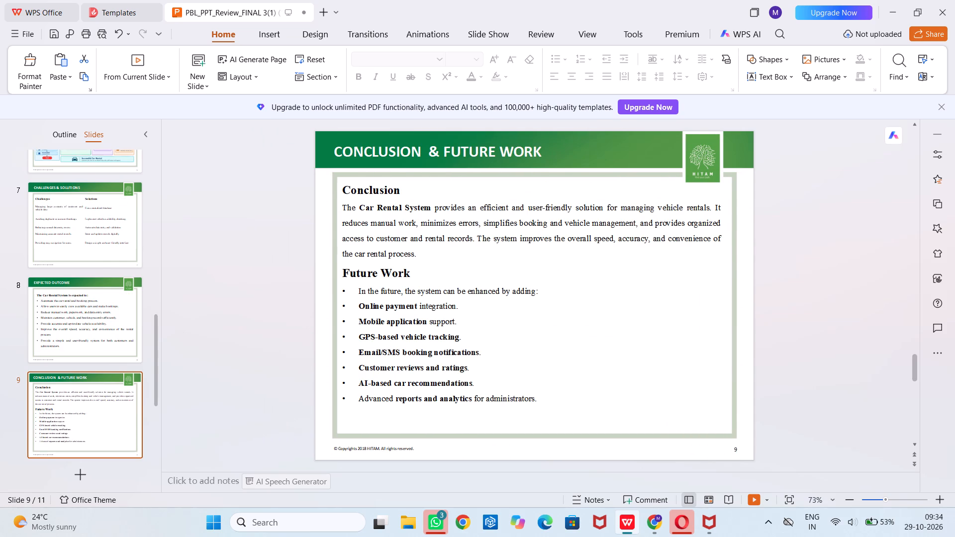
key(Down)
key(Down)
key(Up)
key(Up)
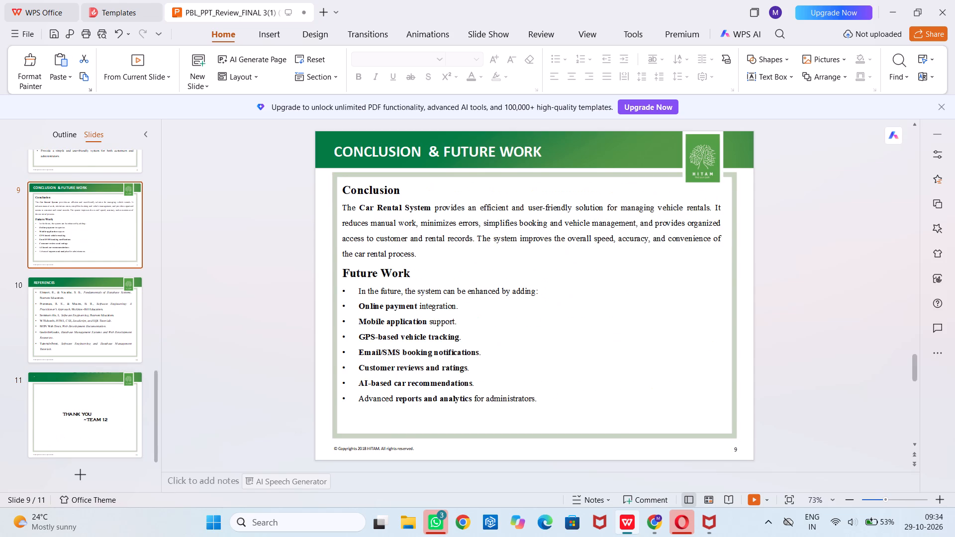
key(Up)
key(Down)
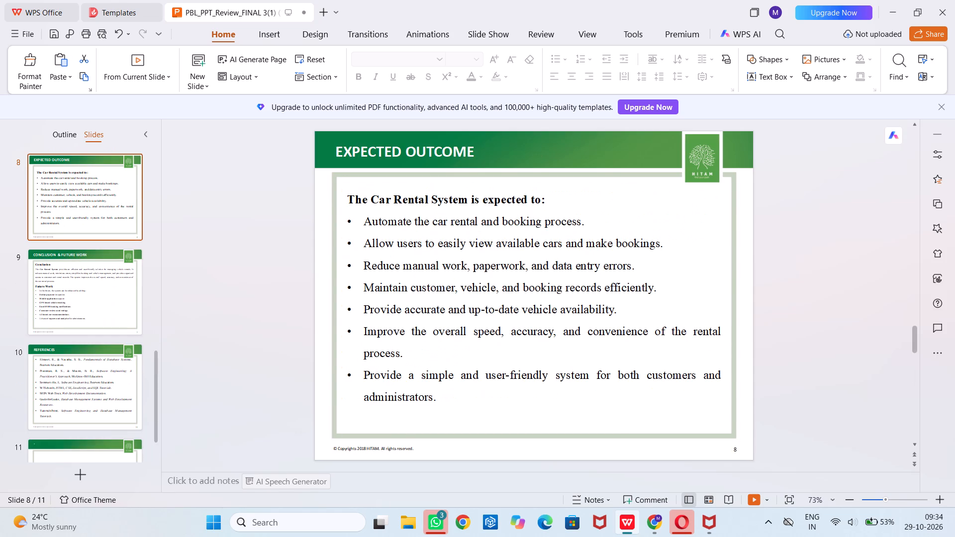
Shorten the title of the Conclusion & Future Work slide to "CONCLUSION".
click(572, 153)
key(BackSpace)
key(BackSpace)
key(BackSpace)
key(BackSpace)
key(BackSpace)
key(BackSpace)
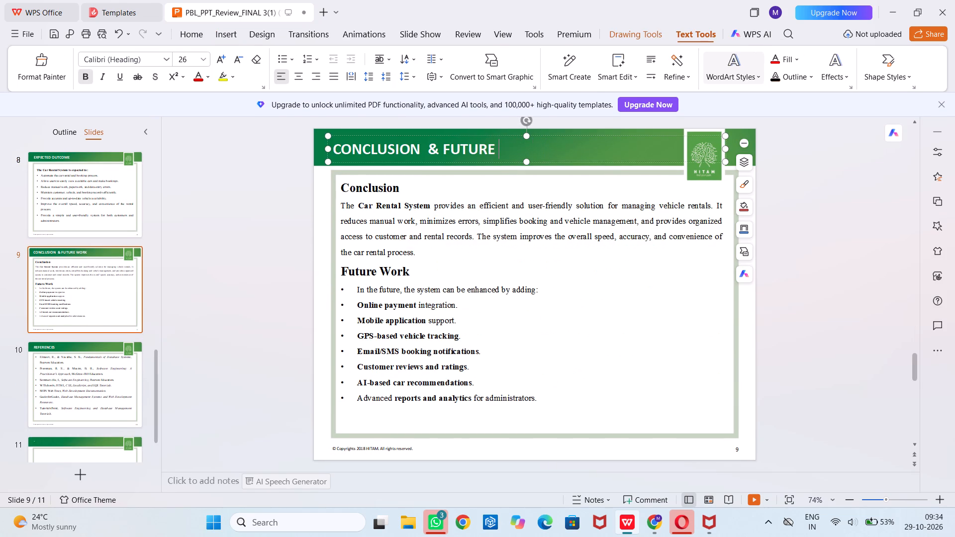
key(BackSpace)
key(BackSpace)
key(BackSpace)
key(BackSpace)
key(BackSpace)
key(BackSpace)
key(BackSpace)
key(BackSpace)
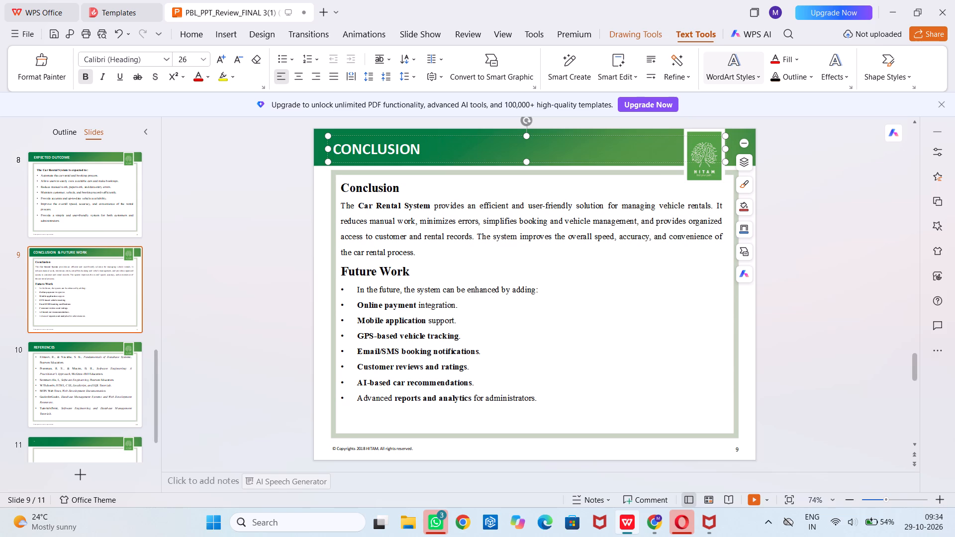
click(653, 347)
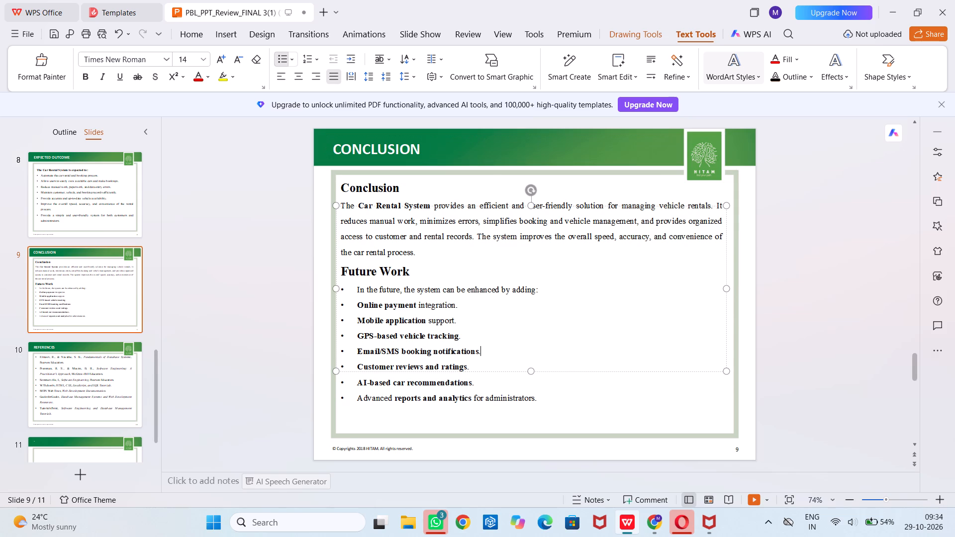
Delete the Future Work heading and all its bullet points from the Conclusion slide.
drag(552, 399, 318, 297)
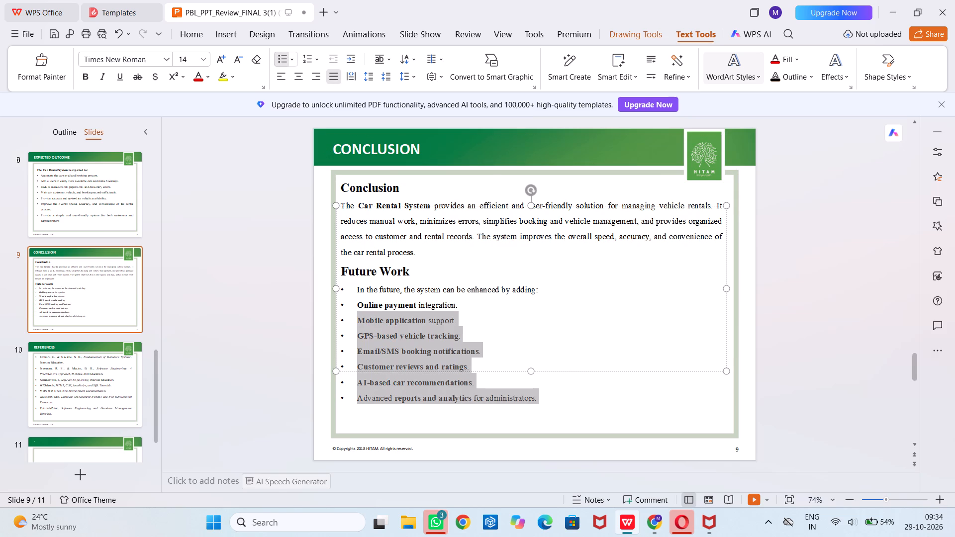
drag(318, 297, 308, 274)
key(BackSpace)
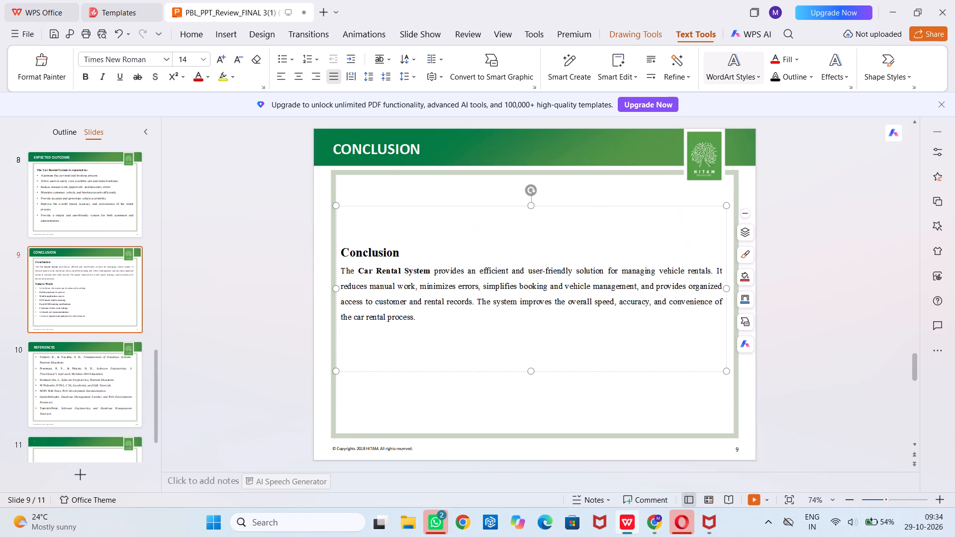
Set the Conclusion slide's body heading and paragraph to font size 24.
drag(429, 316, 333, 248)
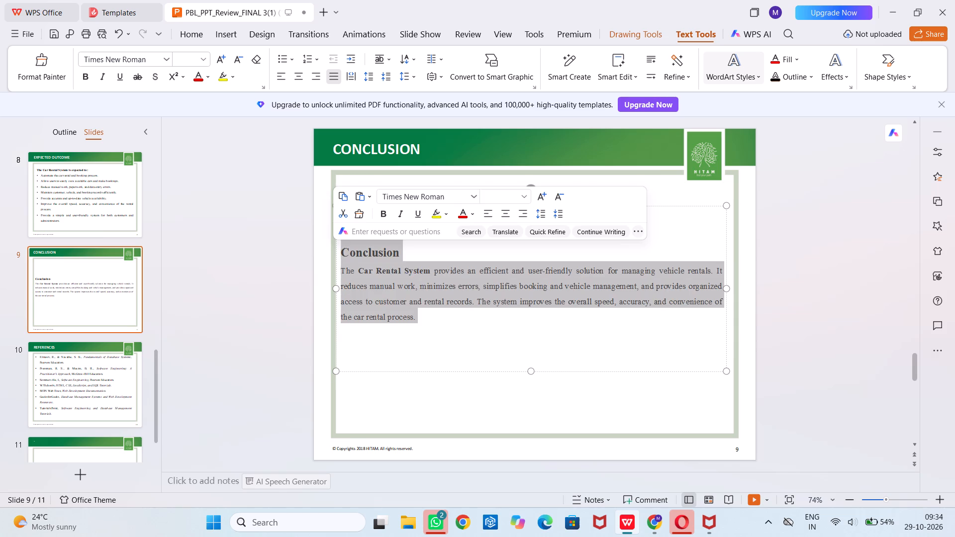
click(522, 201)
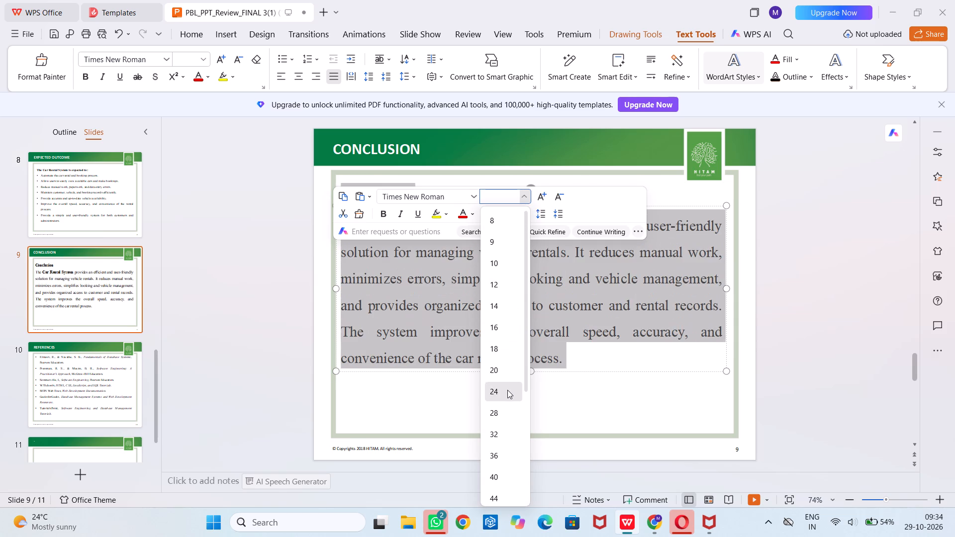
click(507, 390)
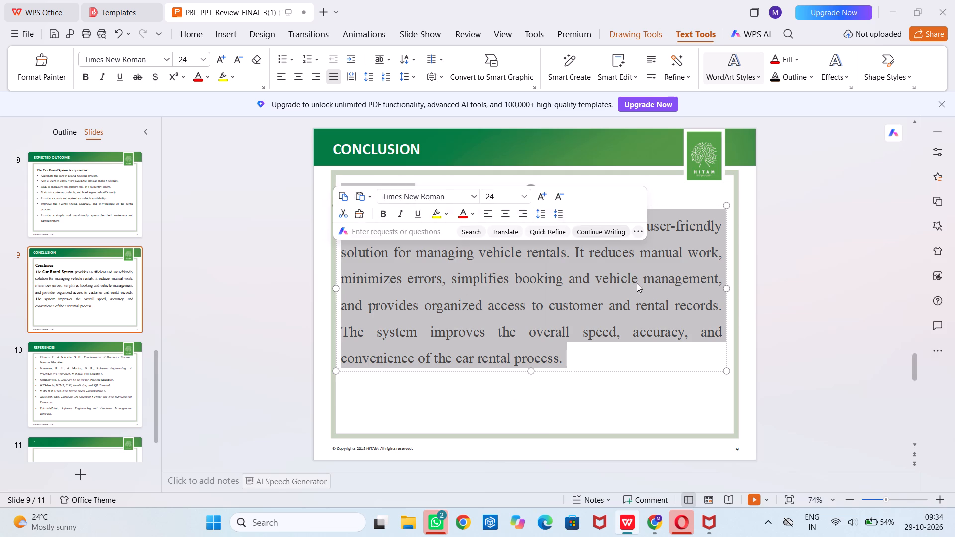
click(658, 363)
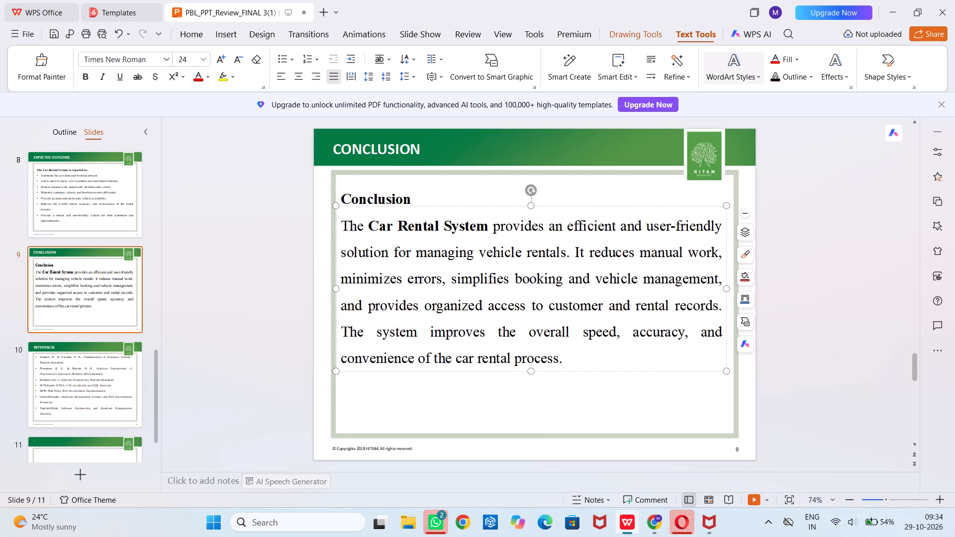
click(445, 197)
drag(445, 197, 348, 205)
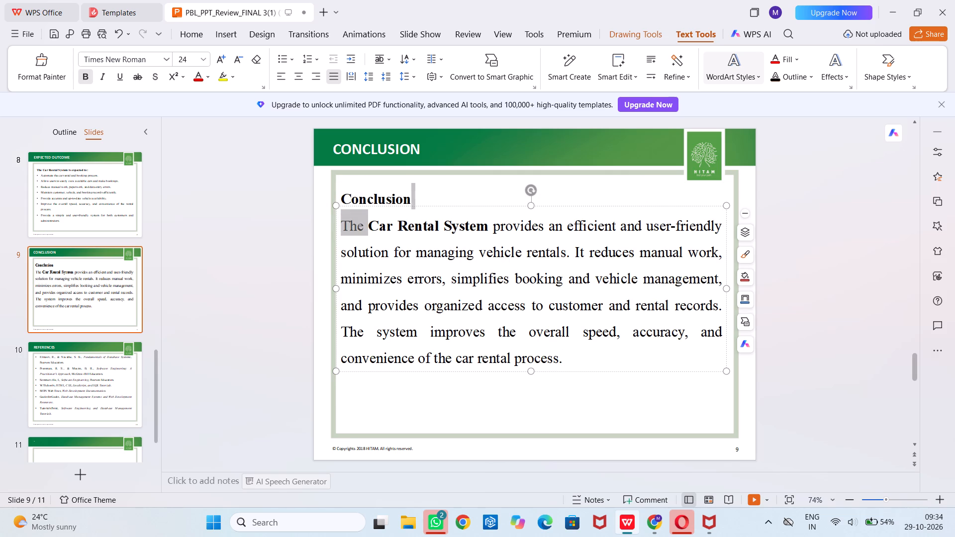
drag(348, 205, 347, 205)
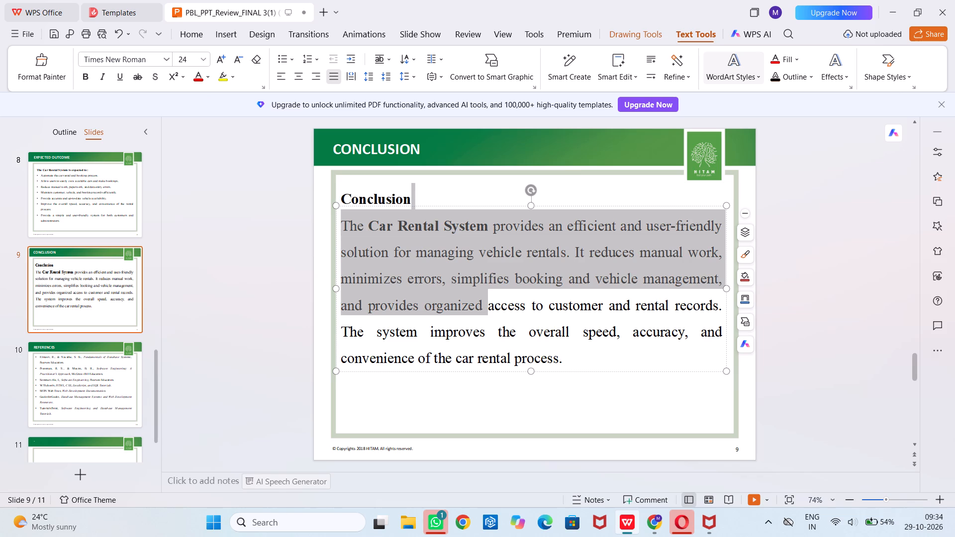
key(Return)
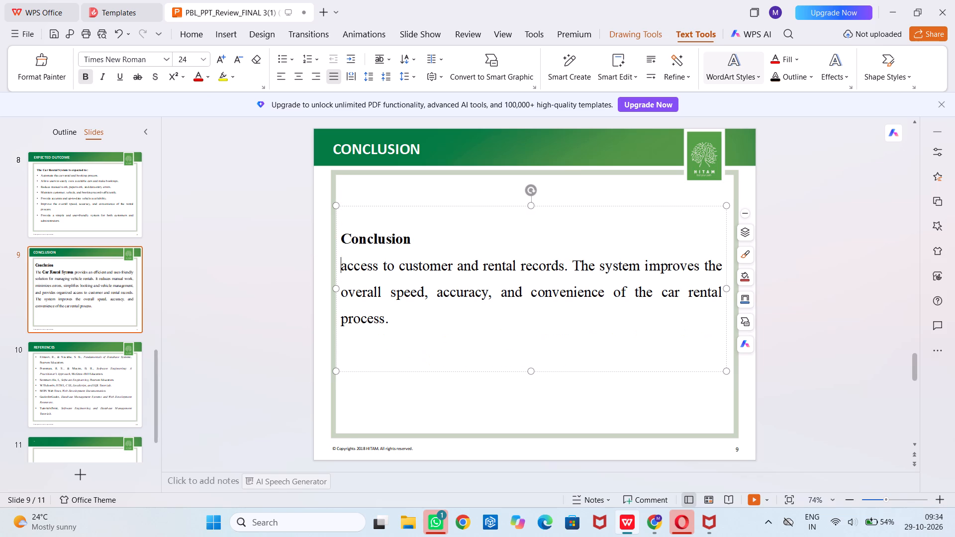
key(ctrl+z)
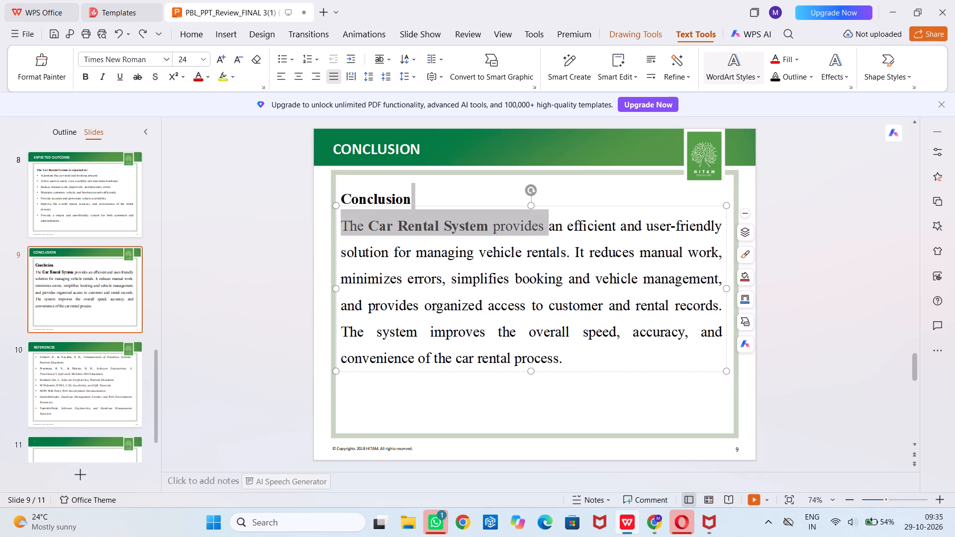
Set the "Conclusion" heading above the paragraph to font size 26.
click(487, 186)
drag(428, 198, 350, 213)
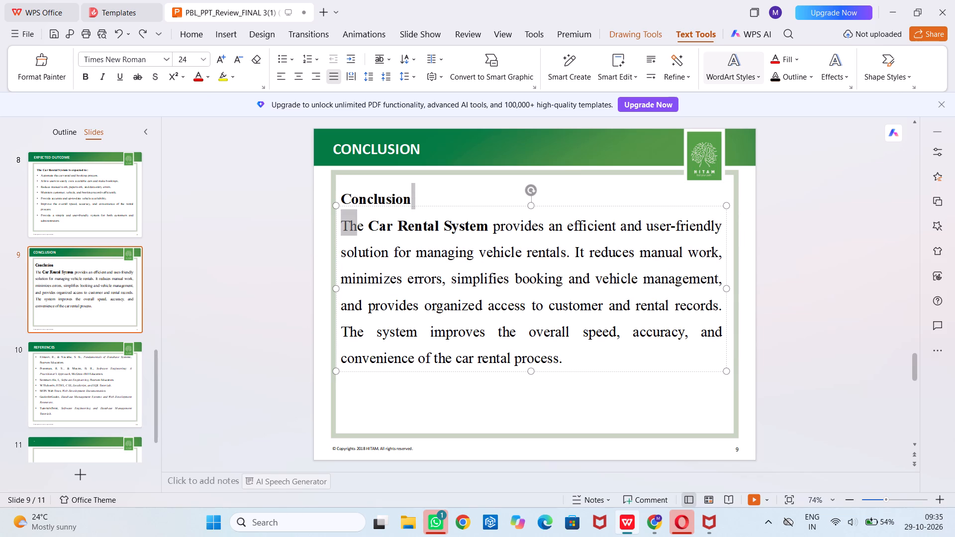
drag(350, 213, 341, 199)
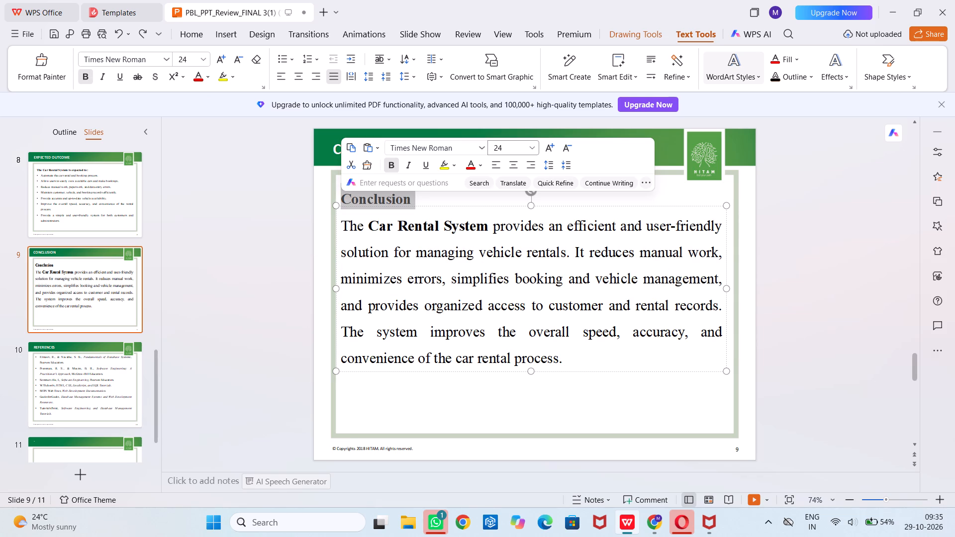
click(516, 148)
key(BackSpace)
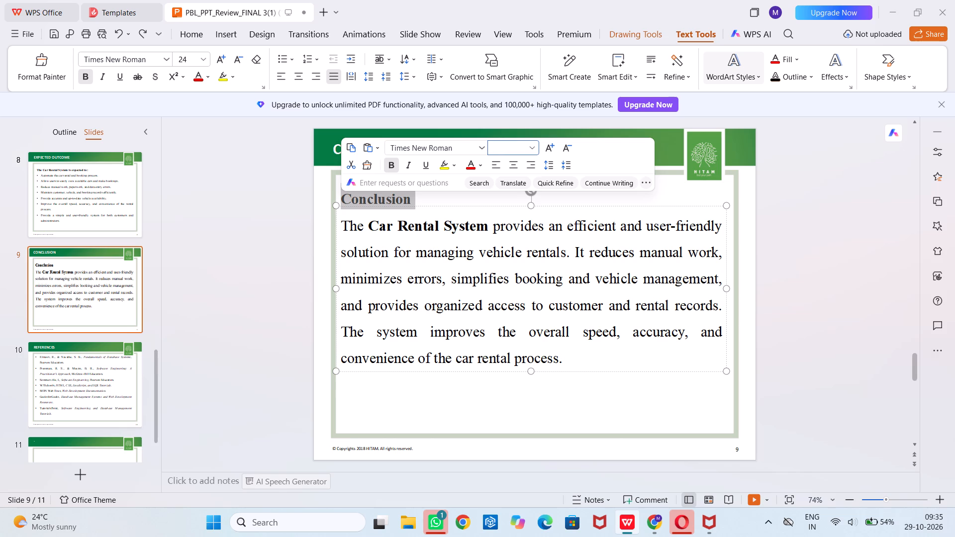
key(3)
key(BackSpace)
text(26)
key(Return)
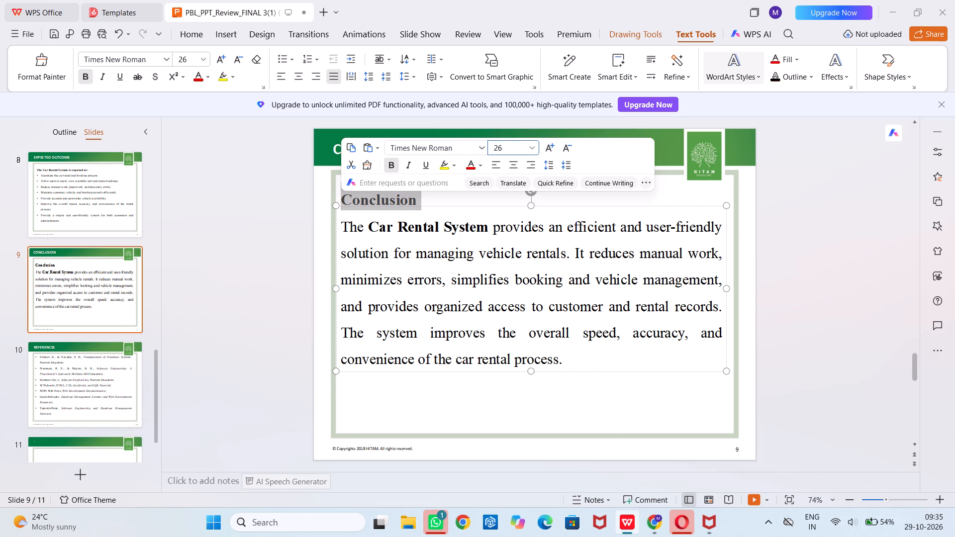
click(680, 417)
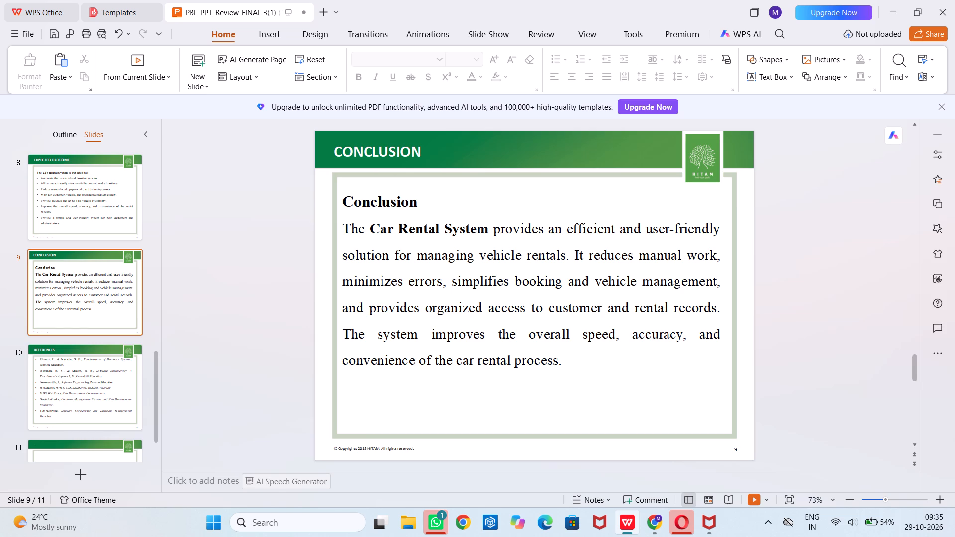
Review the slides from Conclusion back to the Abstract, then examine the Introduction slide.
key(Up)
key(Up)
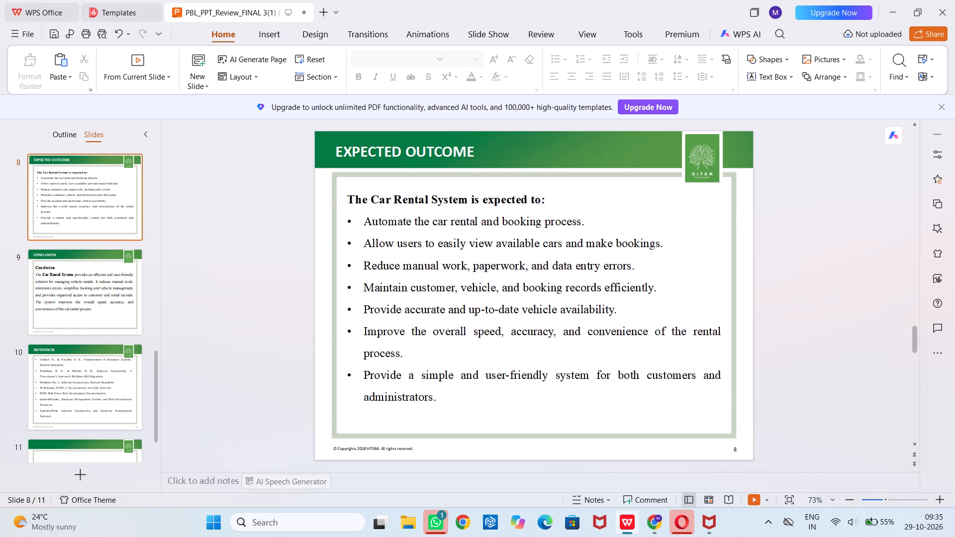
key(Up)
key(Up)
key(Up)
key(Up)
key(Up)
key(Up)
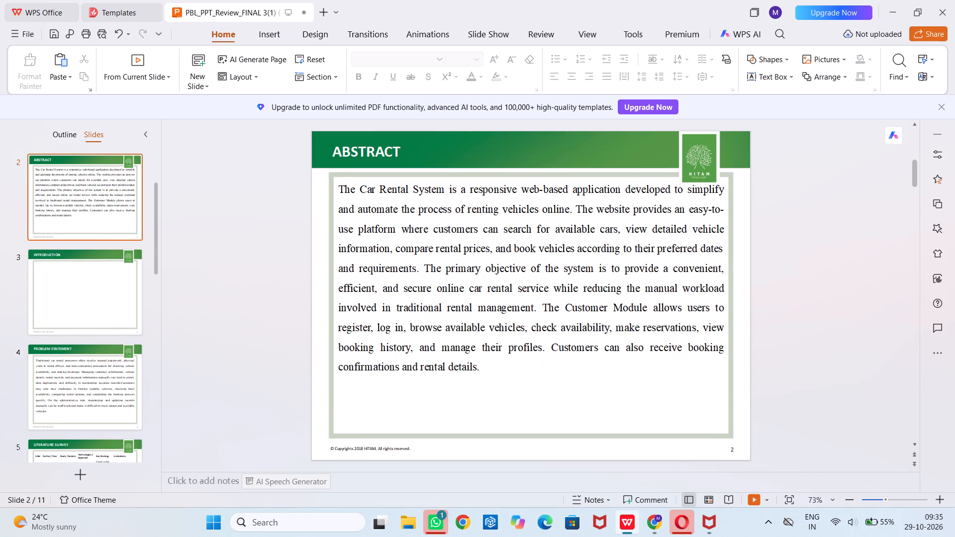
key(Down)
key(Down)
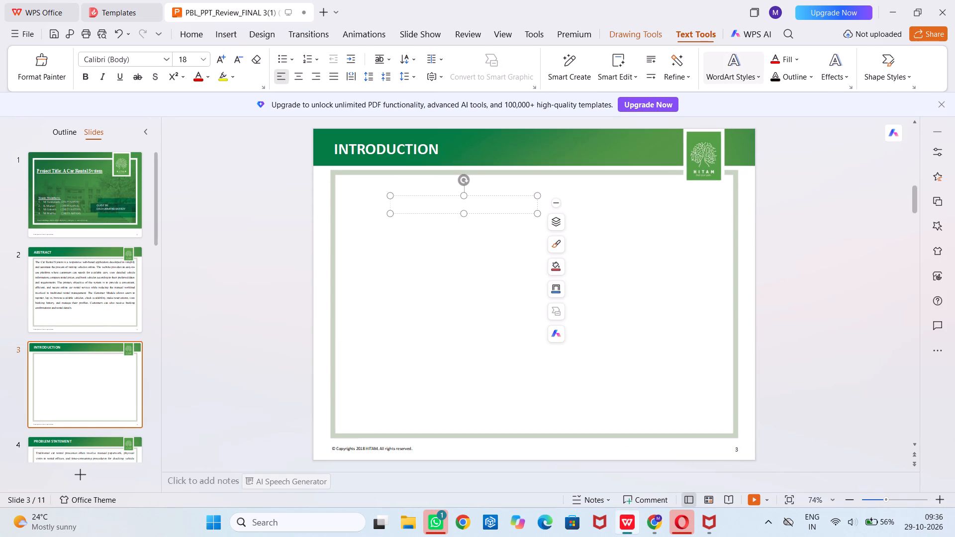
key(ctrl+v)
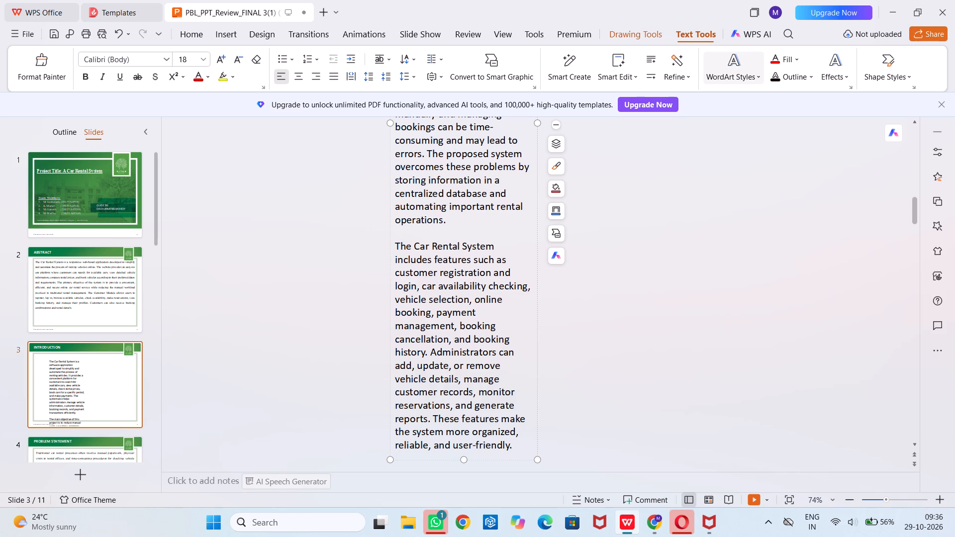
Resize and reposition the introduction text box so it spans the width of the slide's bordered frame, starting near its upper edge.
drag(537, 461, 769, 320)
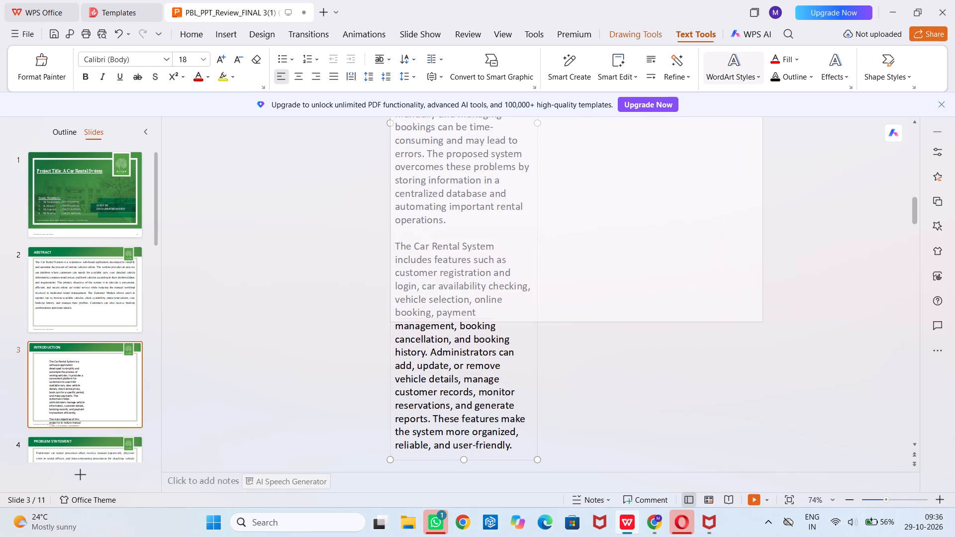
drag(769, 320, 872, 319)
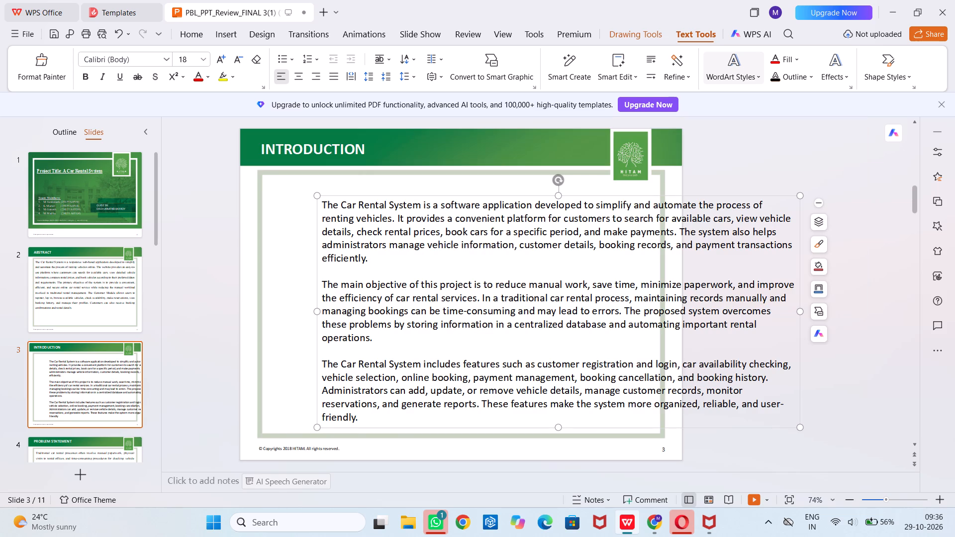
drag(800, 426, 652, 417)
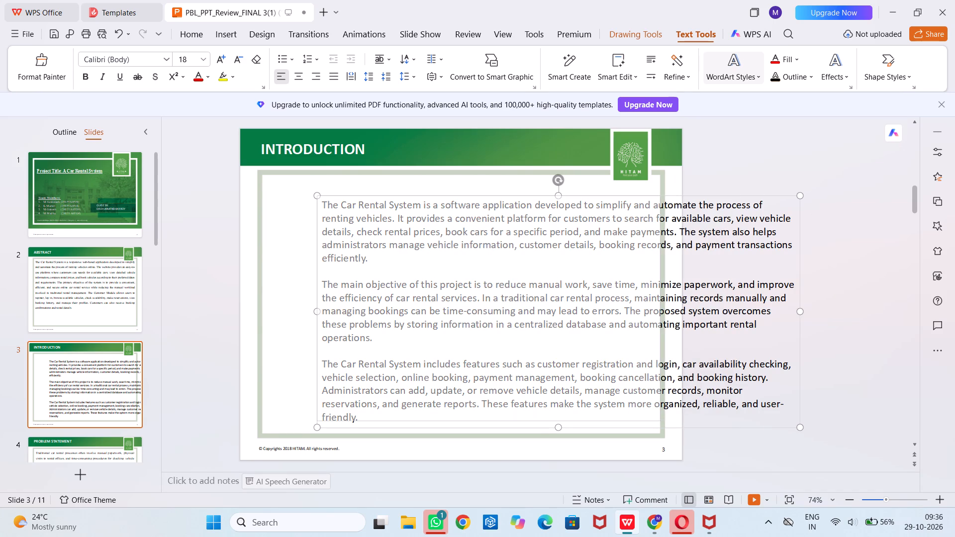
drag(652, 417, 650, 417)
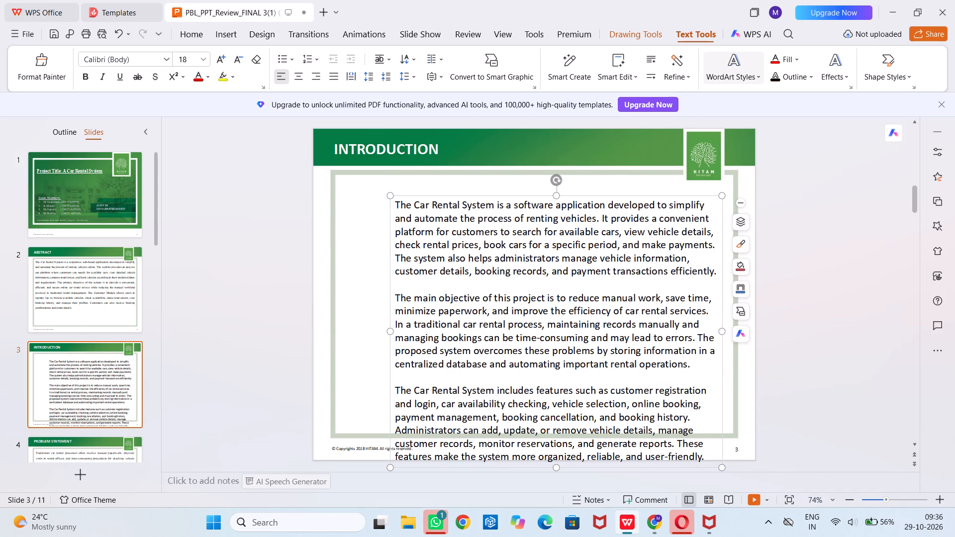
drag(390, 330, 368, 325)
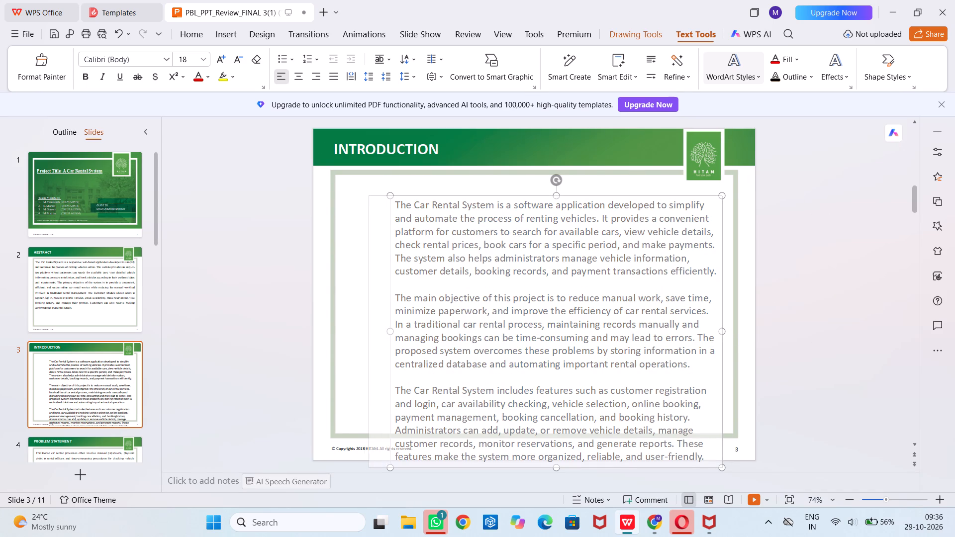
drag(368, 325, 344, 319)
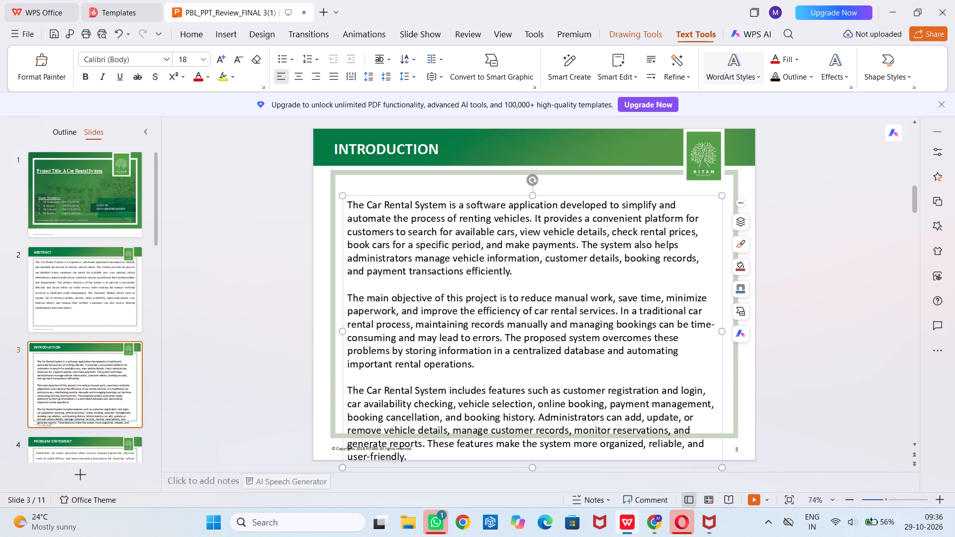
drag(569, 194, 571, 178)
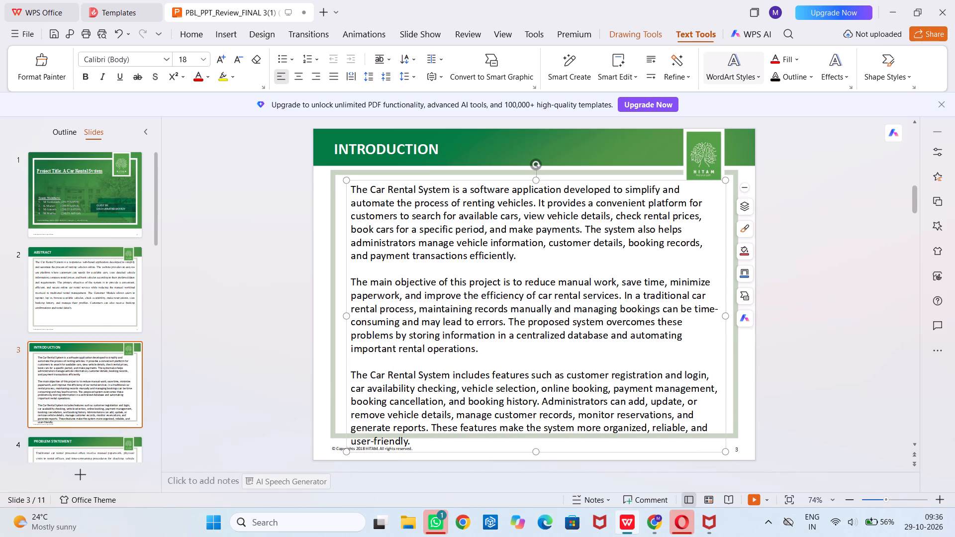
Delete the third introduction paragraph, beginning "The Car Rental System includes features".
click(412, 442)
drag(412, 442, 358, 379)
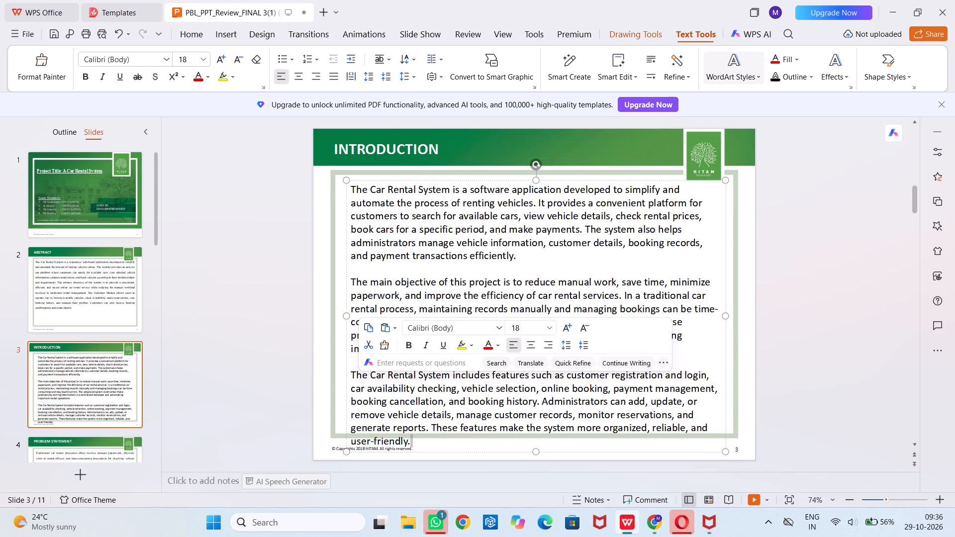
click(352, 374)
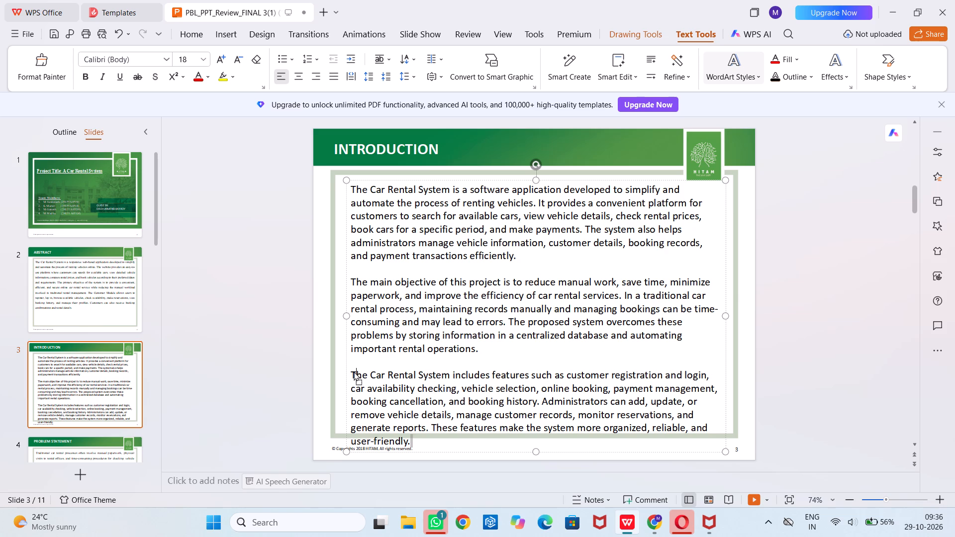
click(352, 371)
drag(352, 371, 388, 411)
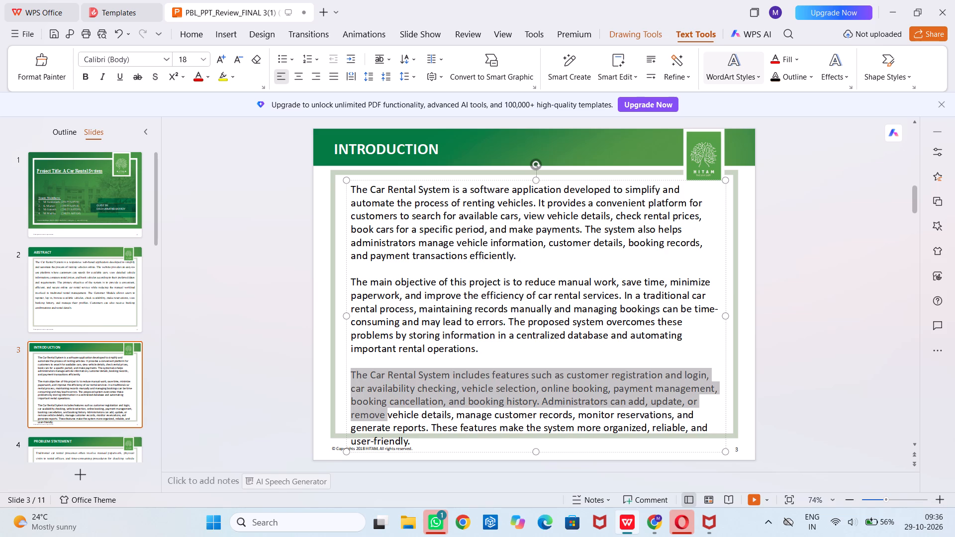
drag(388, 411, 411, 439)
key(Delete)
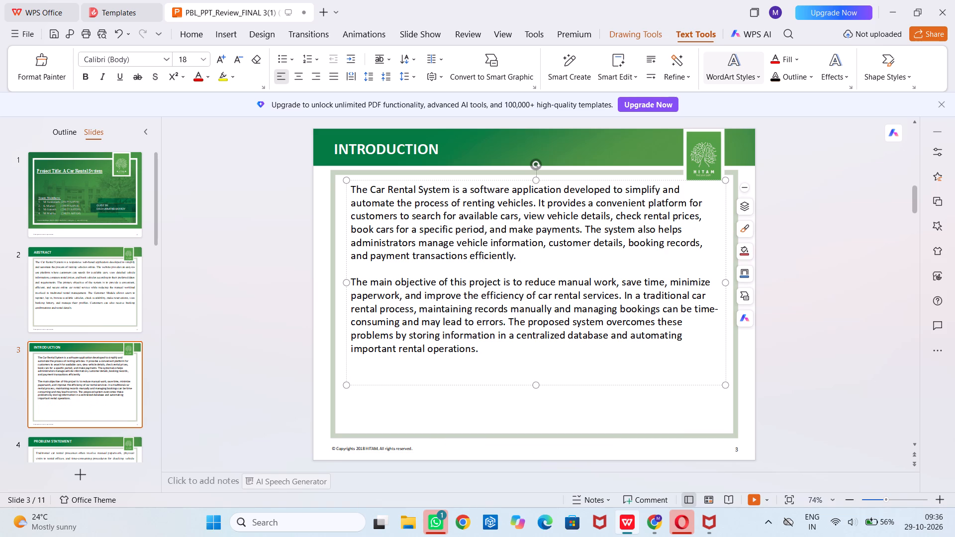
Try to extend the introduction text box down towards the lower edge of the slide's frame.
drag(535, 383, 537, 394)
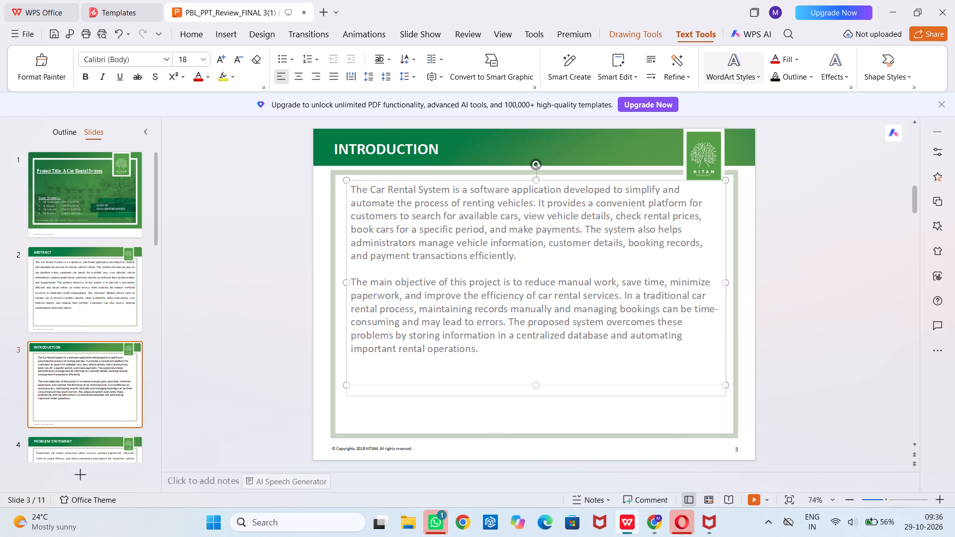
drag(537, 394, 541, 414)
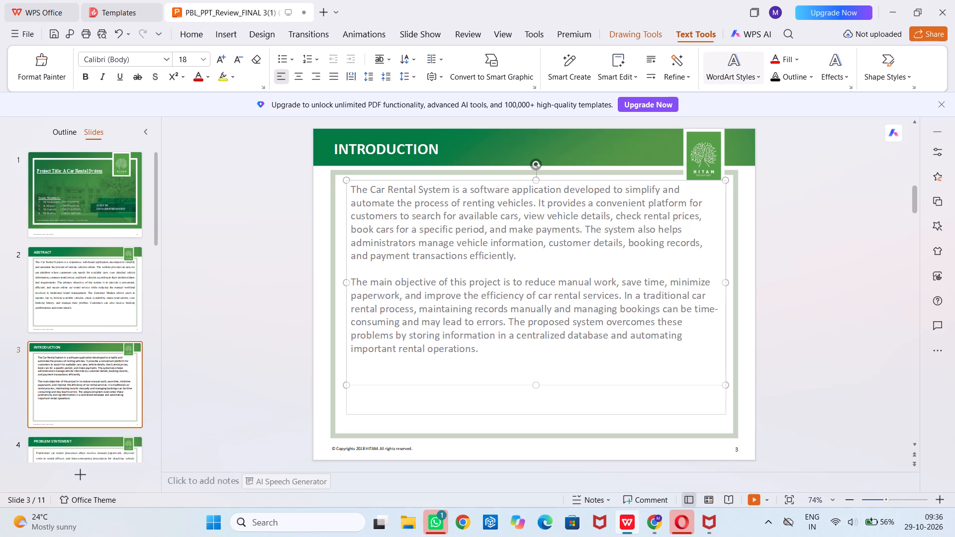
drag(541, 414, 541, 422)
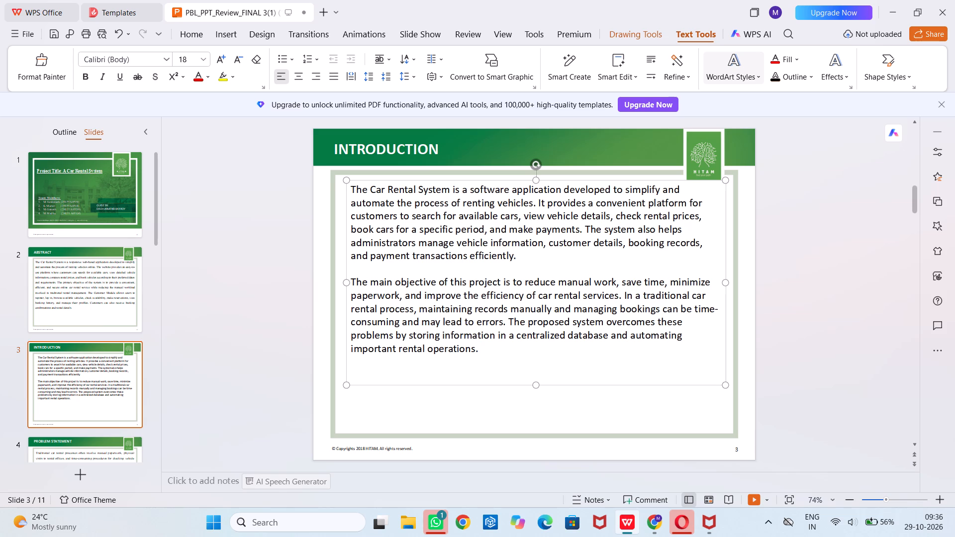
Try font size 24 on the two introduction paragraphs, and settle on size 20.
drag(498, 348, 385, 241)
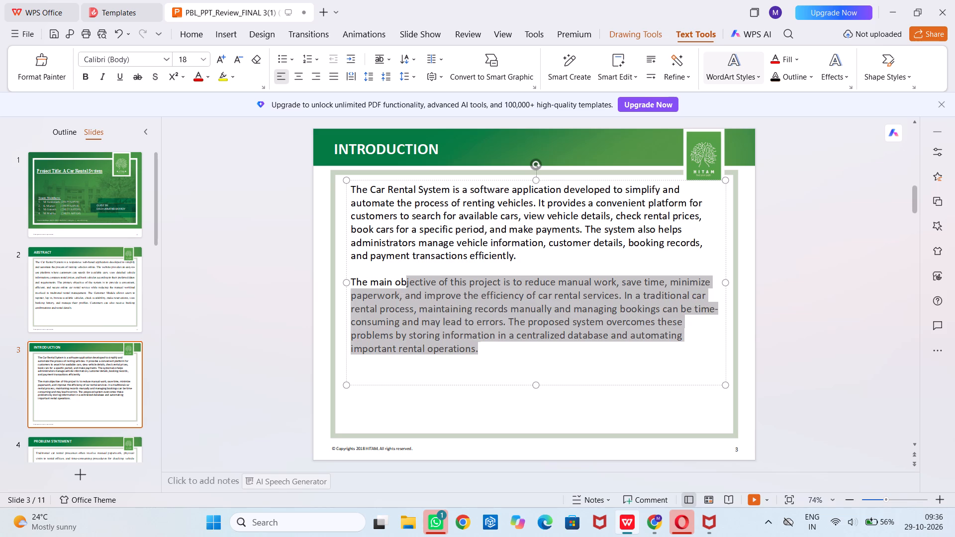
drag(385, 241, 349, 189)
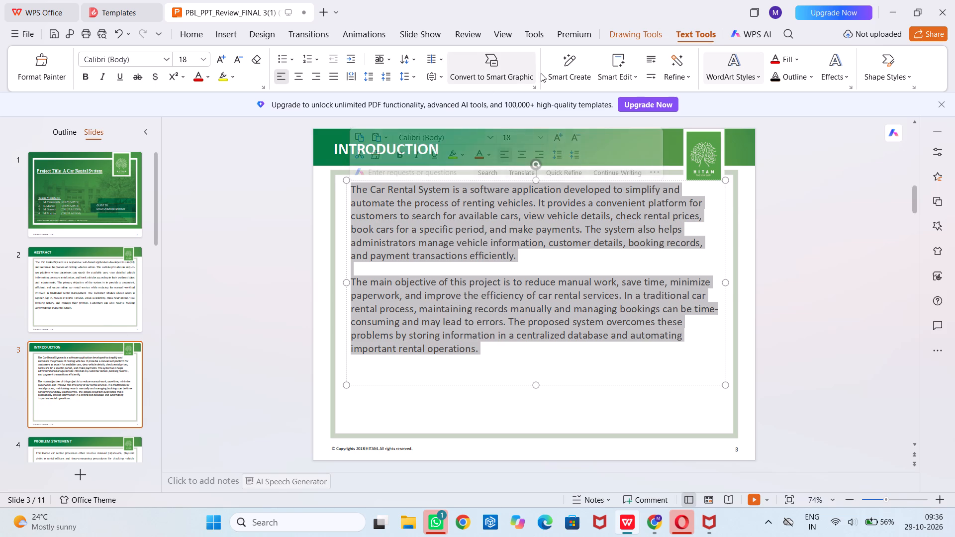
click(523, 135)
key(BackSpace)
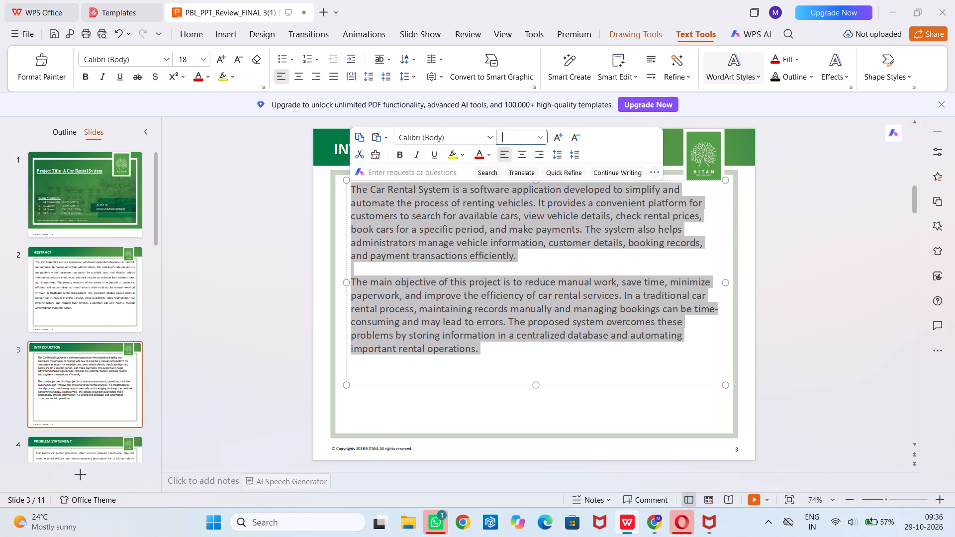
text(24)
key(Return)
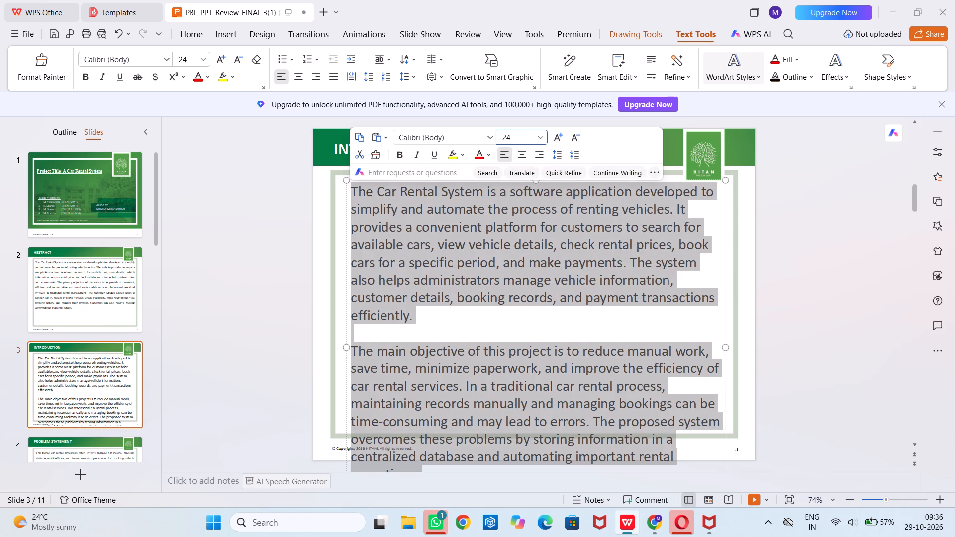
key(BackSpace)
key(BackSpace)
text(20)
key(Return)
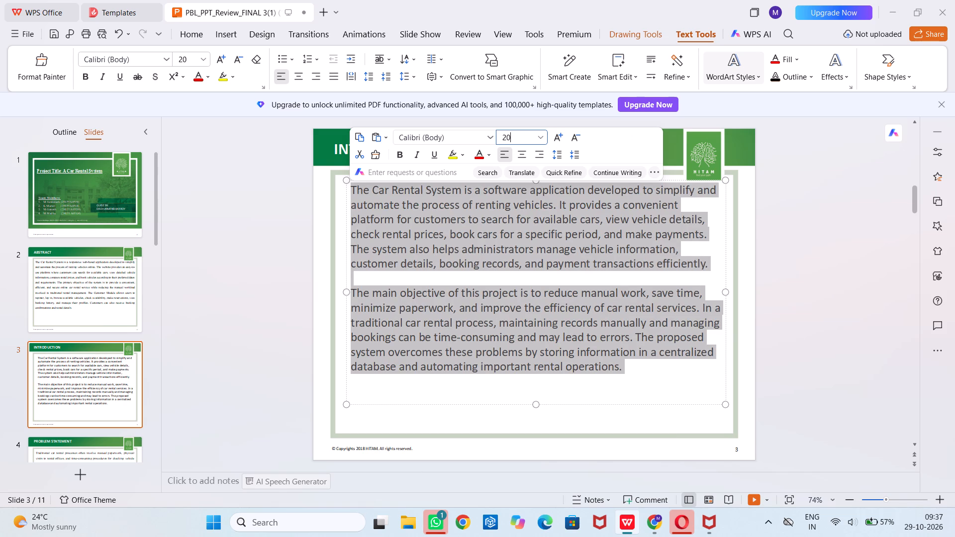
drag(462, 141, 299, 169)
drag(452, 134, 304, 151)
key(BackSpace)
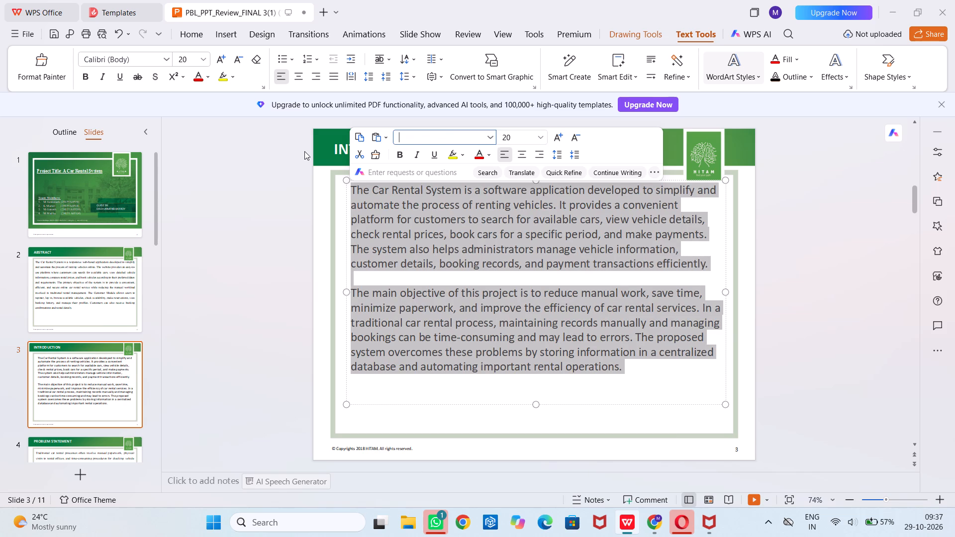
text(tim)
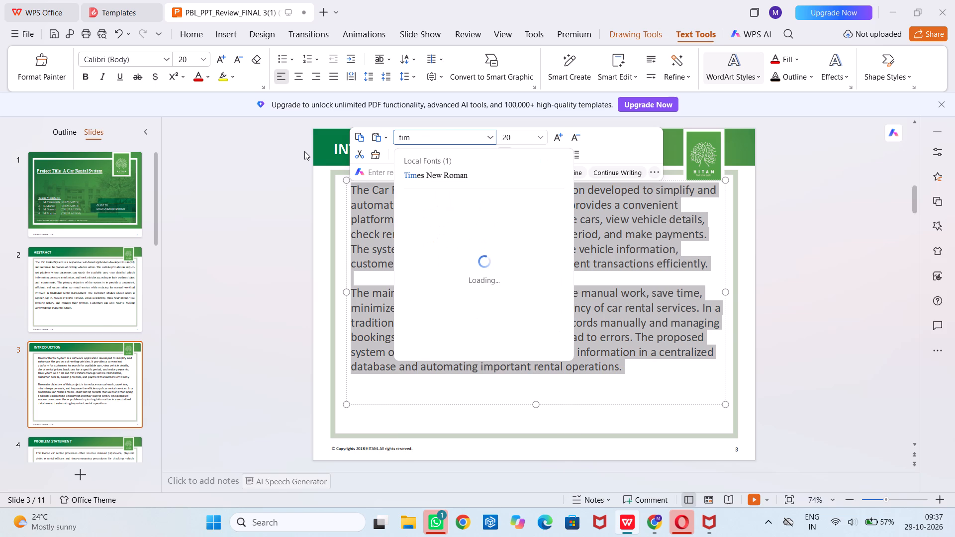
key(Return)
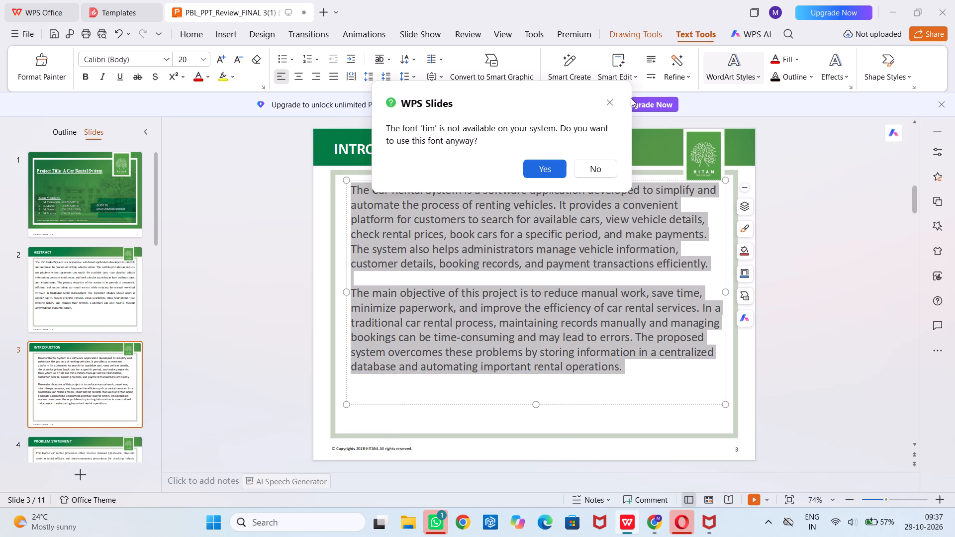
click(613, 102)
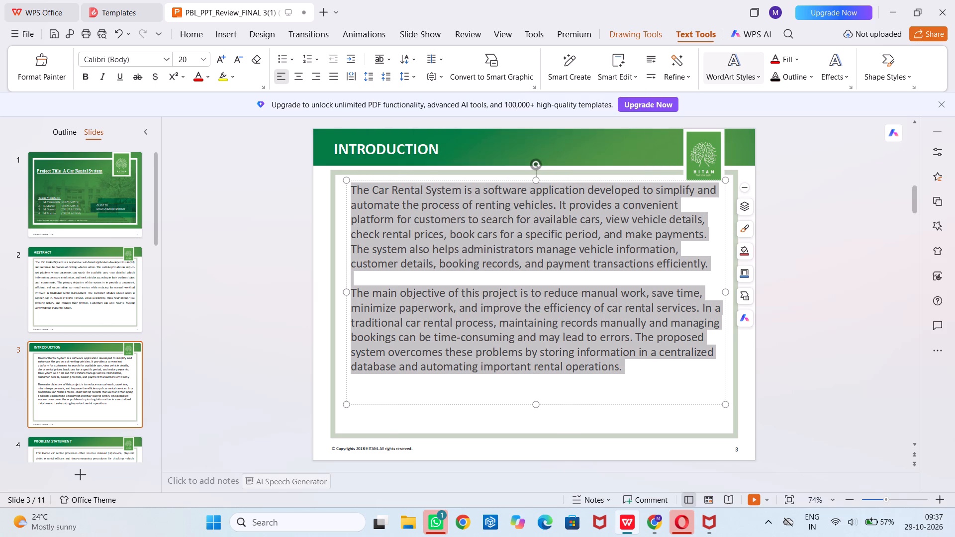
Set all text in the introduction text box to Times New Roman and justify it.
click(589, 277)
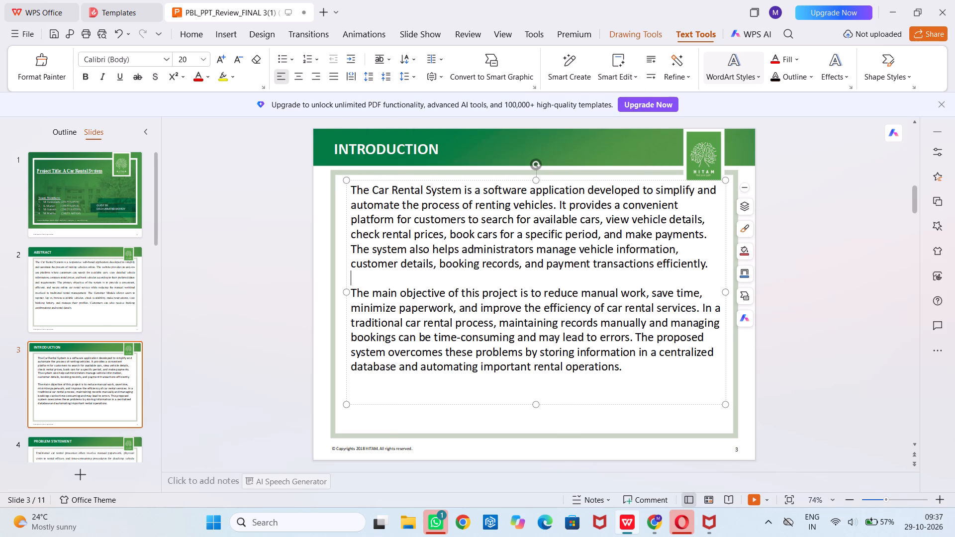
key(ctrl+a)
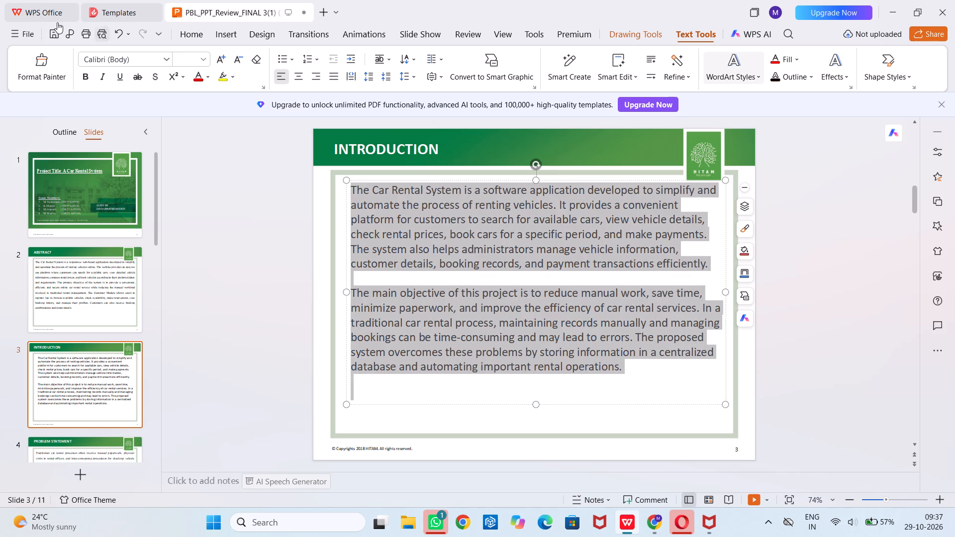
click(140, 56)
key(BackSpace)
text(times)
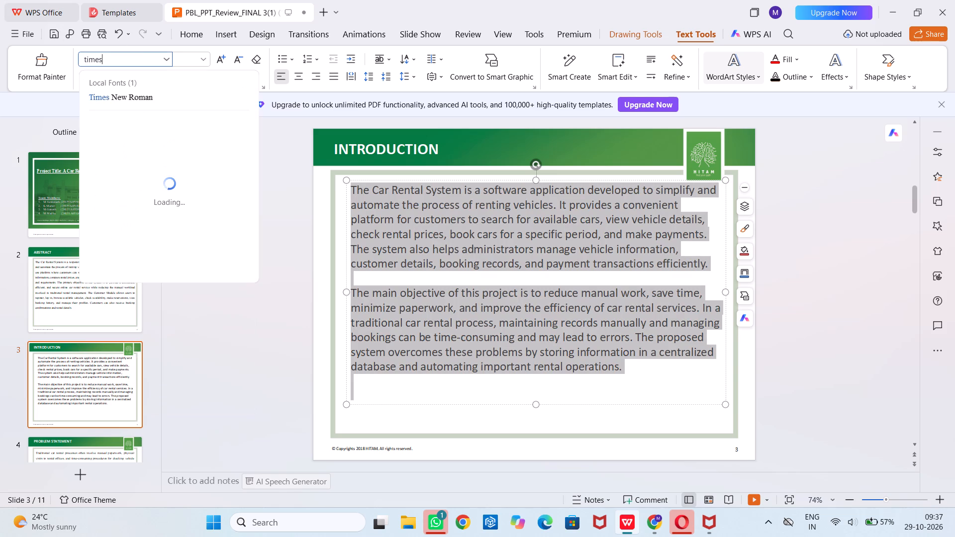
key(Down)
key(Return)
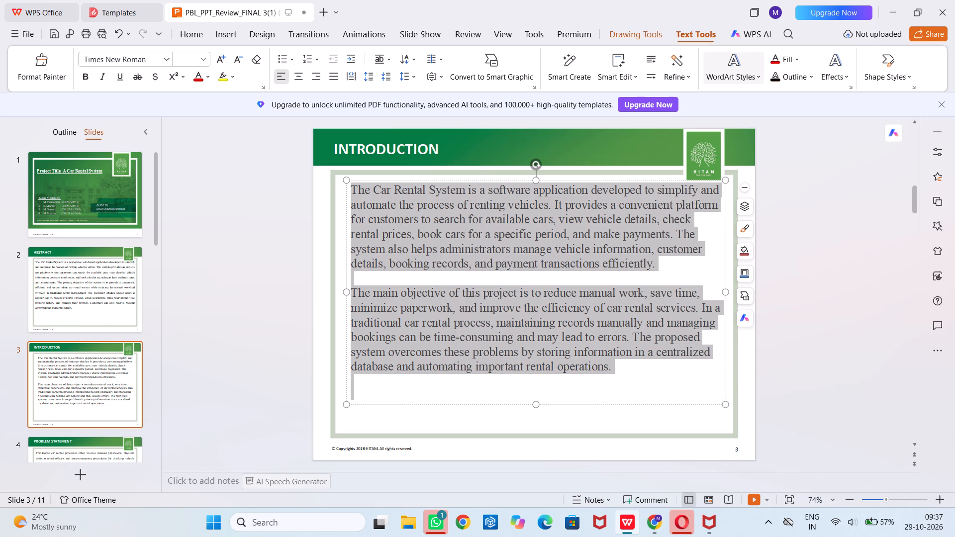
click(331, 81)
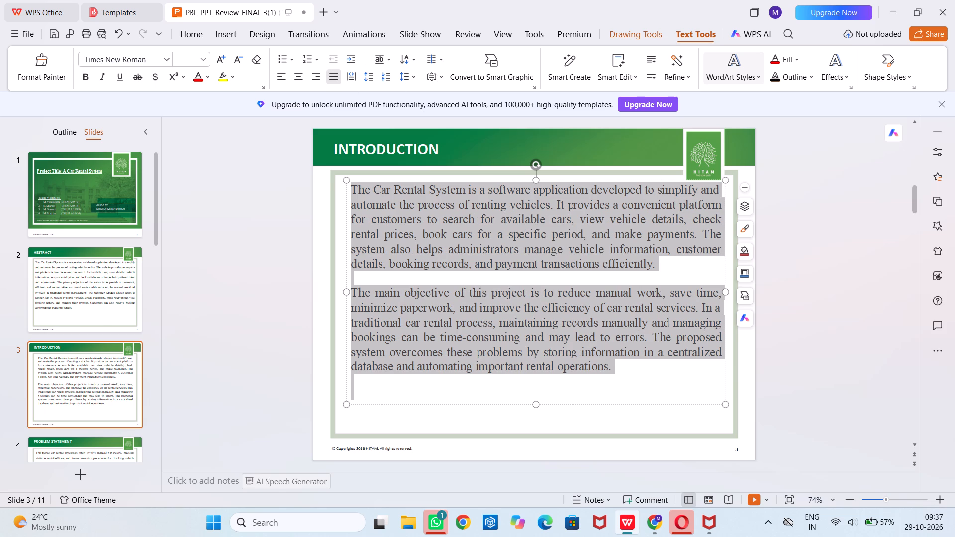
click(691, 380)
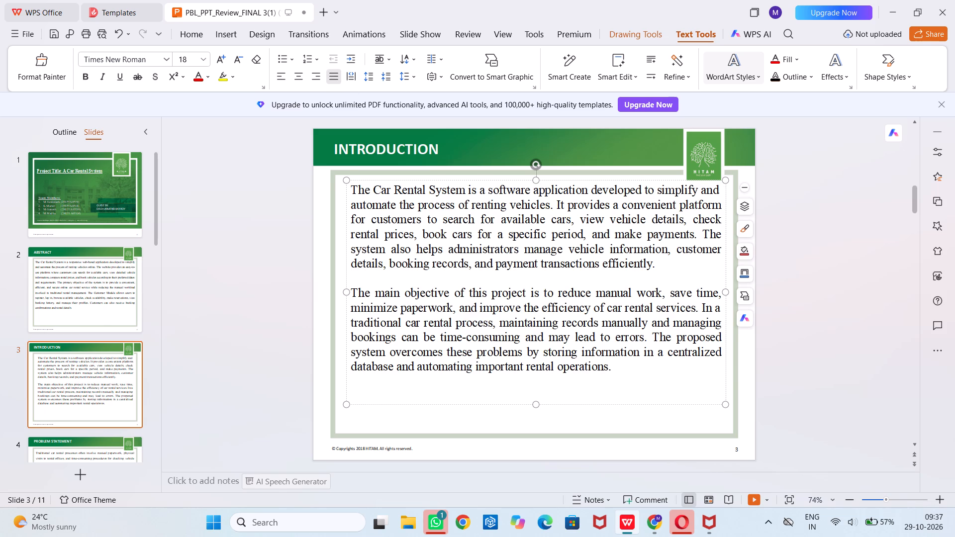
Insert a blank line above the first introduction paragraph.
click(352, 191)
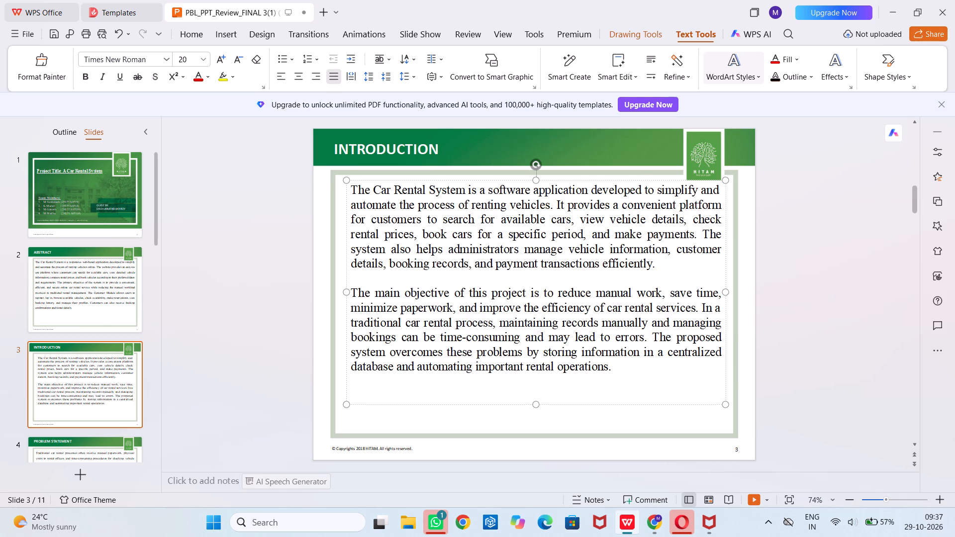
key(Return)
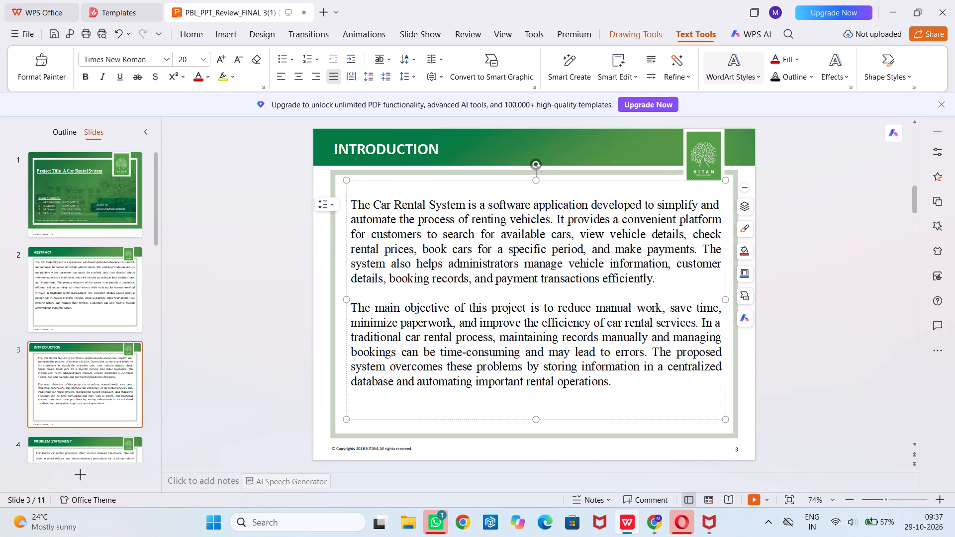
Set the line spacing of both introduction paragraphs to 1.5.
drag(633, 386, 335, 220)
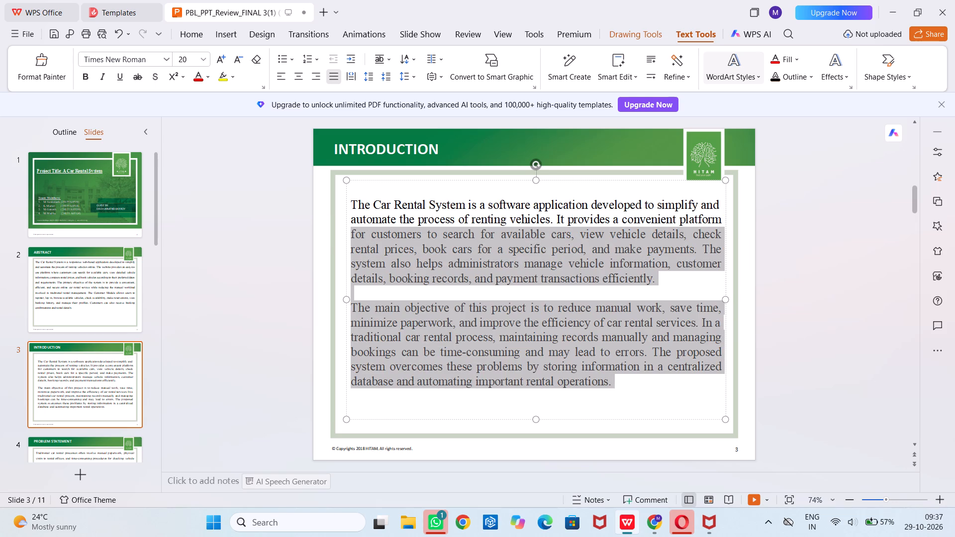
drag(335, 220, 342, 209)
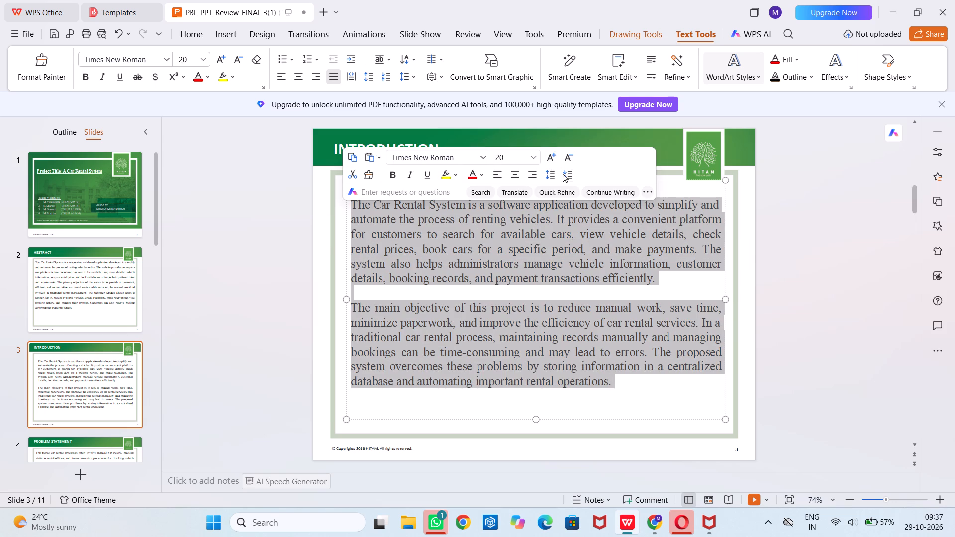
click(414, 75)
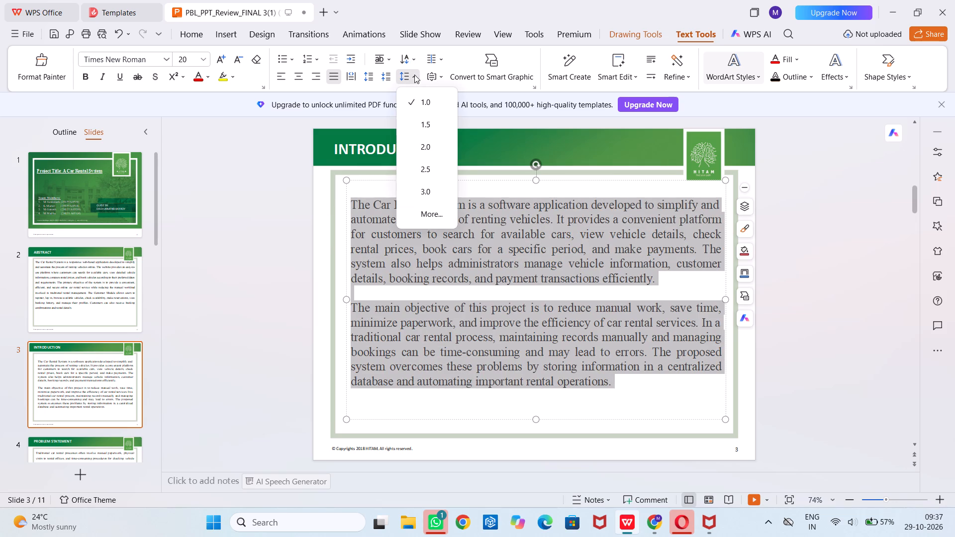
click(424, 130)
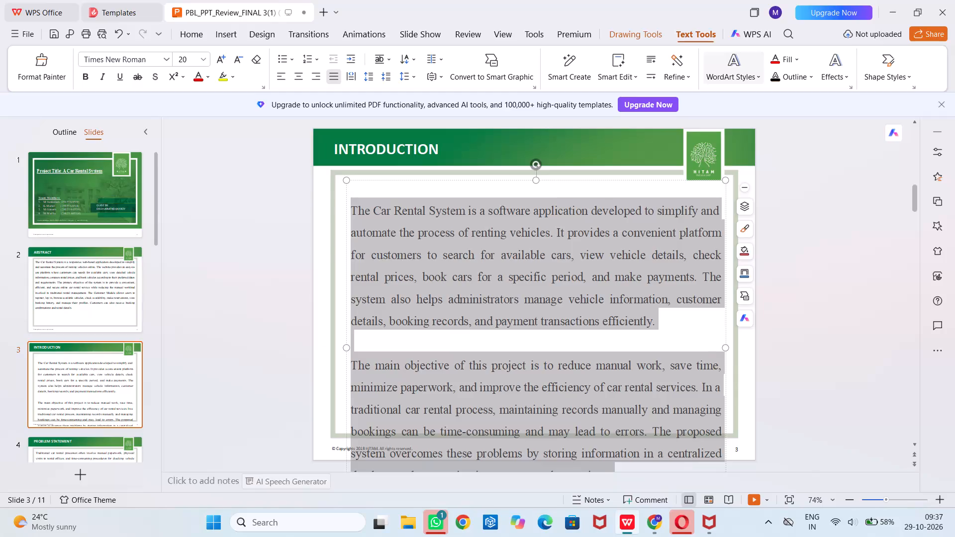
Set the font size of both introduction paragraphs to 18.
click(193, 64)
key(BackSpace)
text(18)
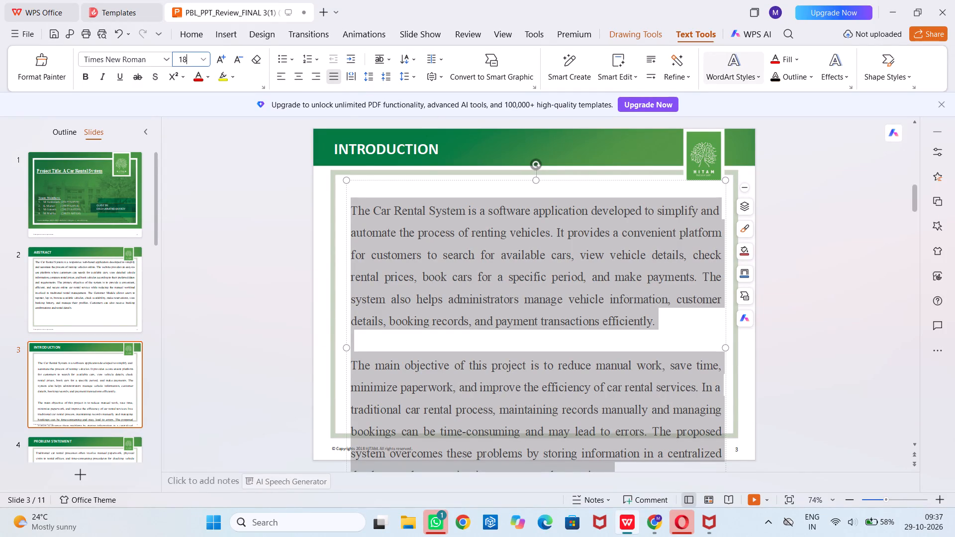
key(Return)
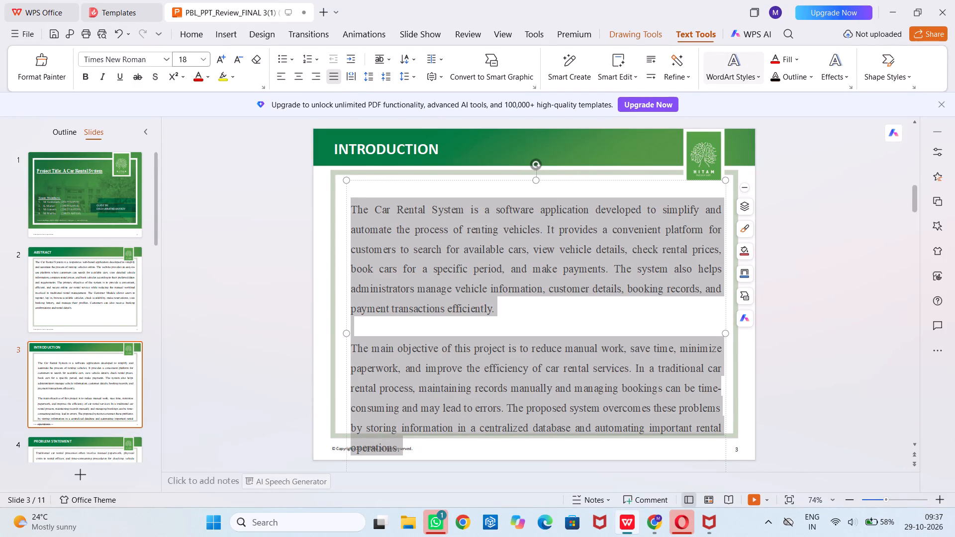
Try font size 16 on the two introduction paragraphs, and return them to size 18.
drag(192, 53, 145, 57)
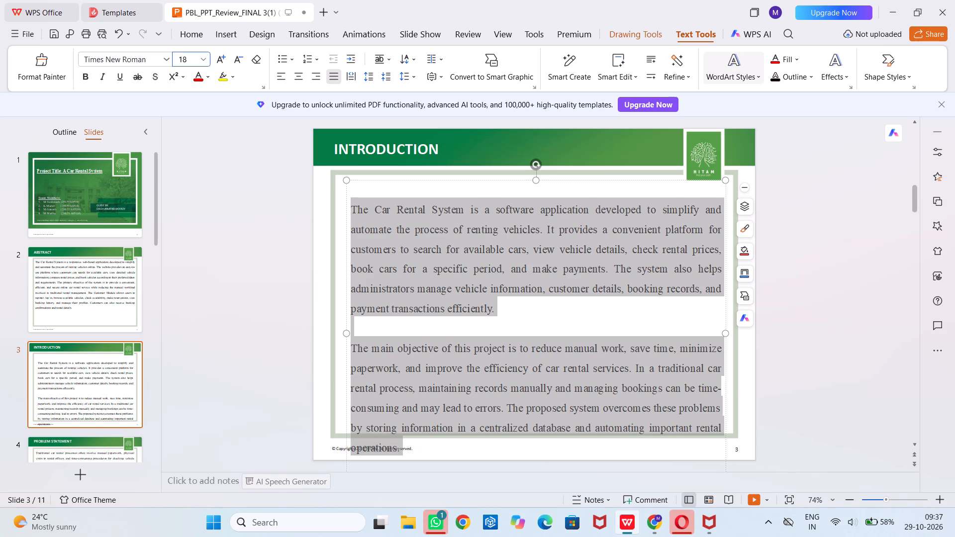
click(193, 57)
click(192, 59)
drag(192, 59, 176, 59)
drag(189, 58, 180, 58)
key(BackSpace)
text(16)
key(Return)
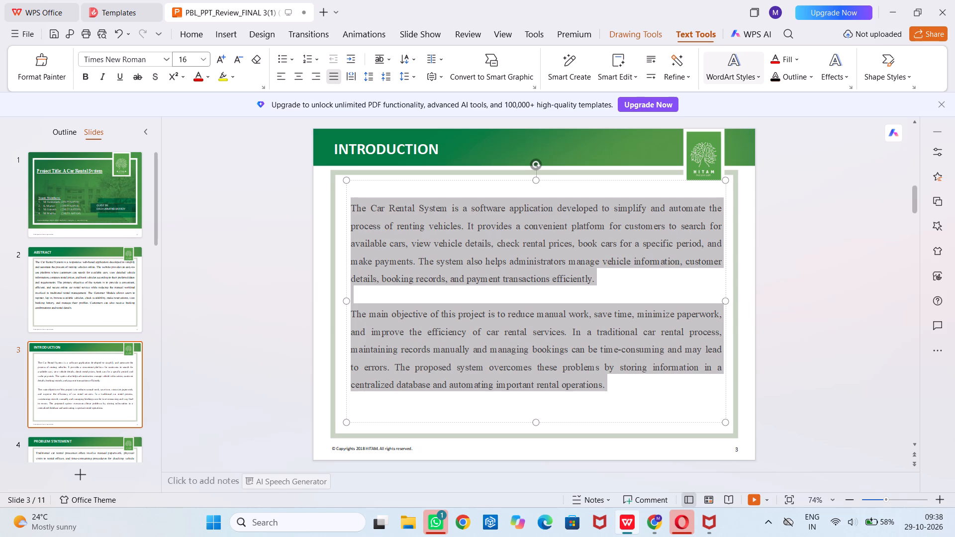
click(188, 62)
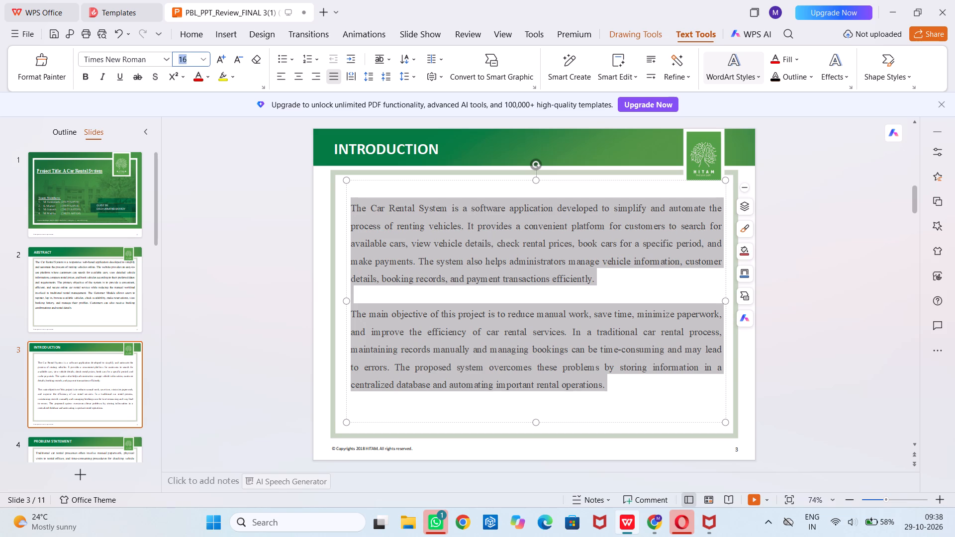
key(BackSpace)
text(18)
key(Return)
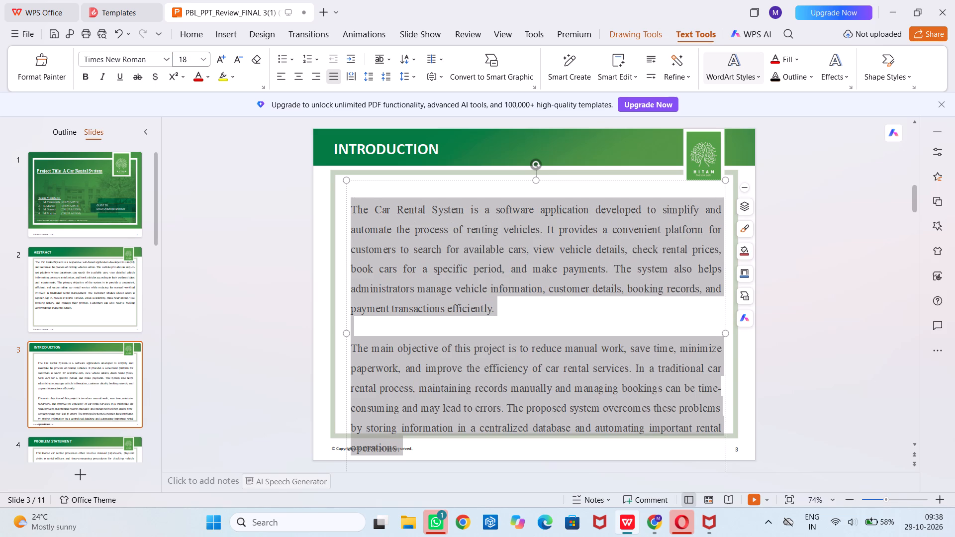
Delete the blank line between the two introduction paragraphs.
click(365, 333)
click(365, 333)
key(Down)
key(BackSpace)
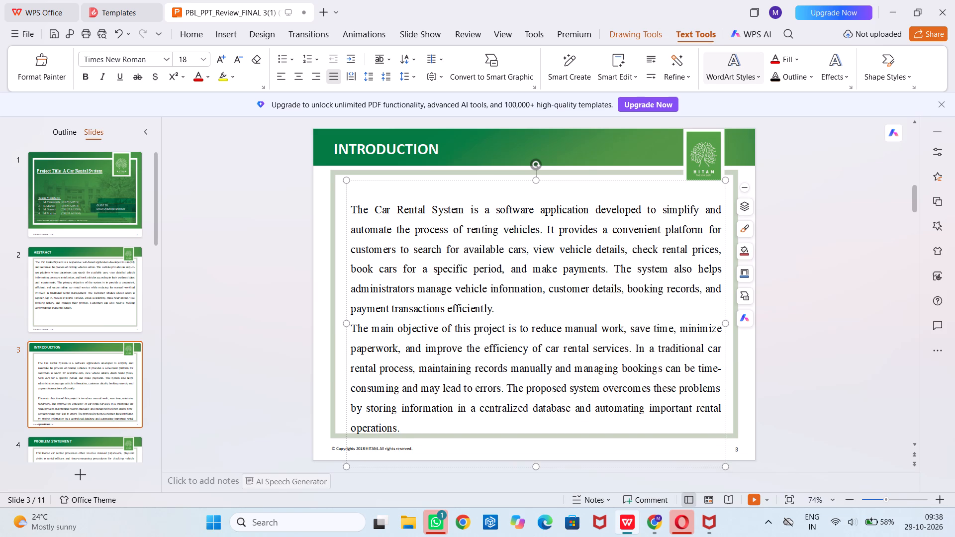
Remove the blank line above the first introduction paragraph so the text starts at the top of its box.
click(351, 211)
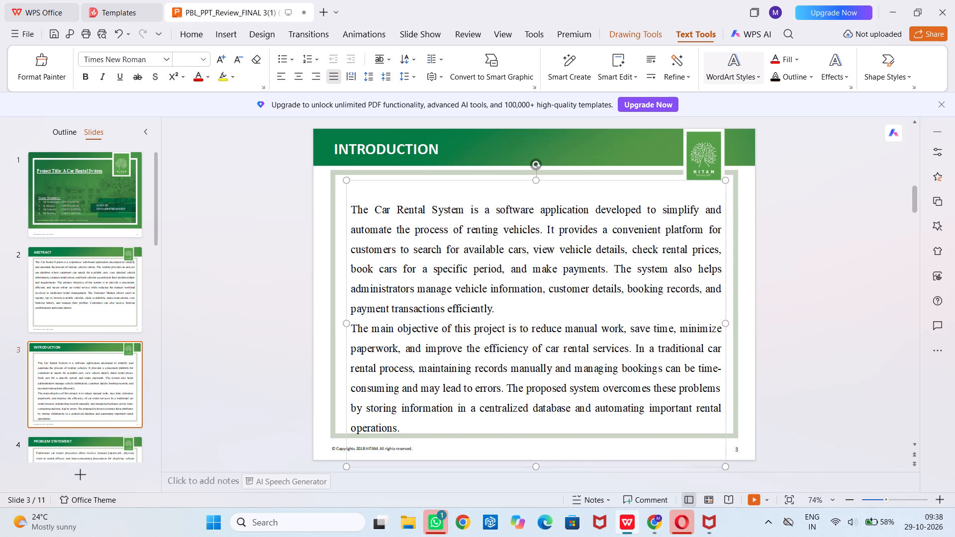
click(351, 208)
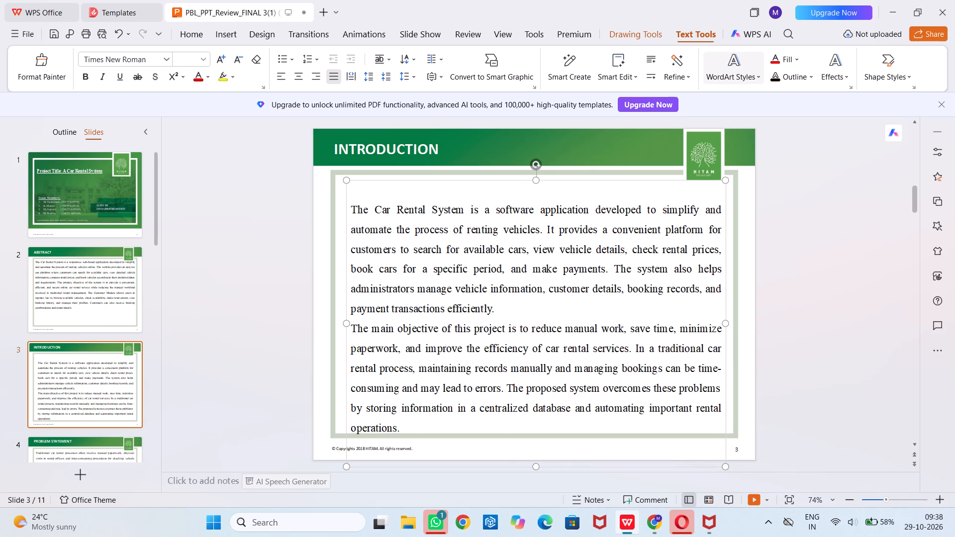
click(352, 210)
key(Return)
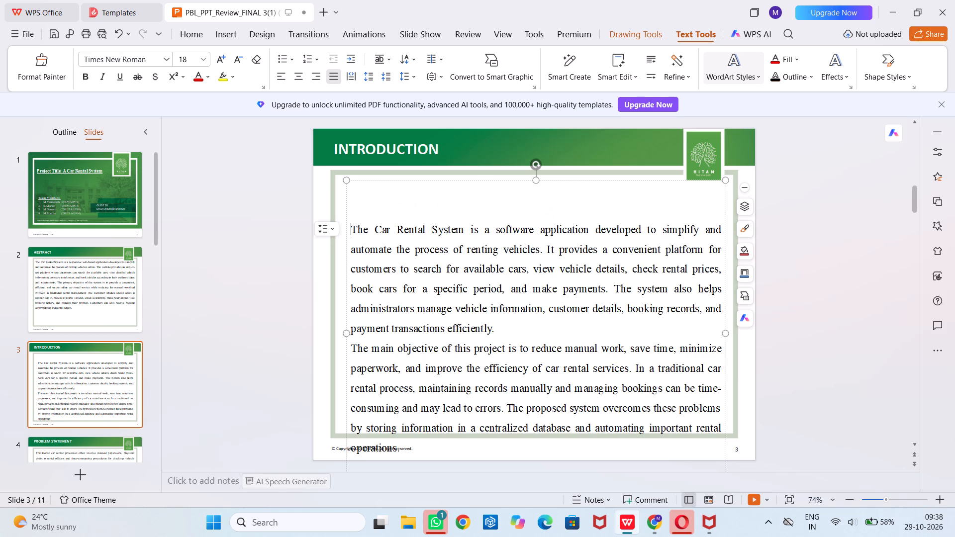
key(BackSpace)
key(BackSpace)
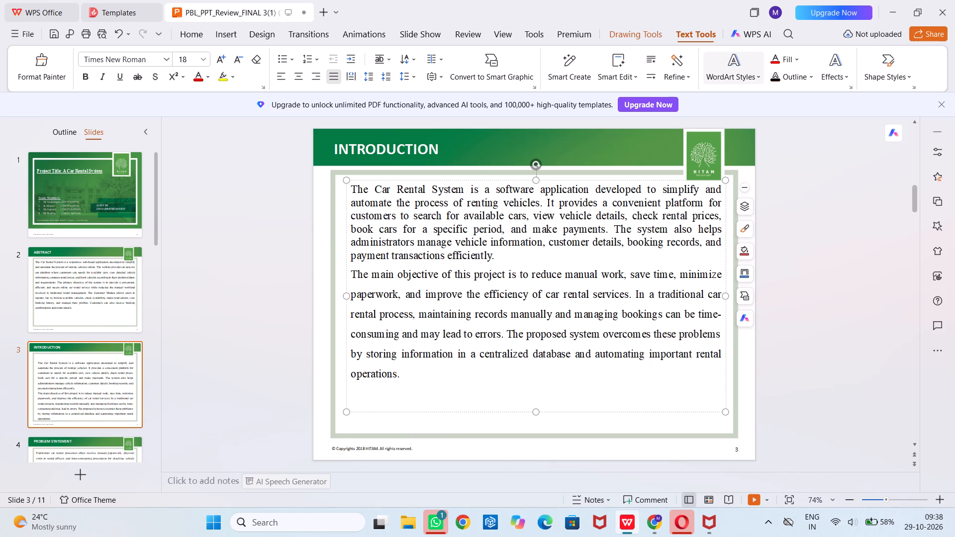
Move the introduction text box slightly down and to the left within the slide's frame, and deselect it.
click(519, 401)
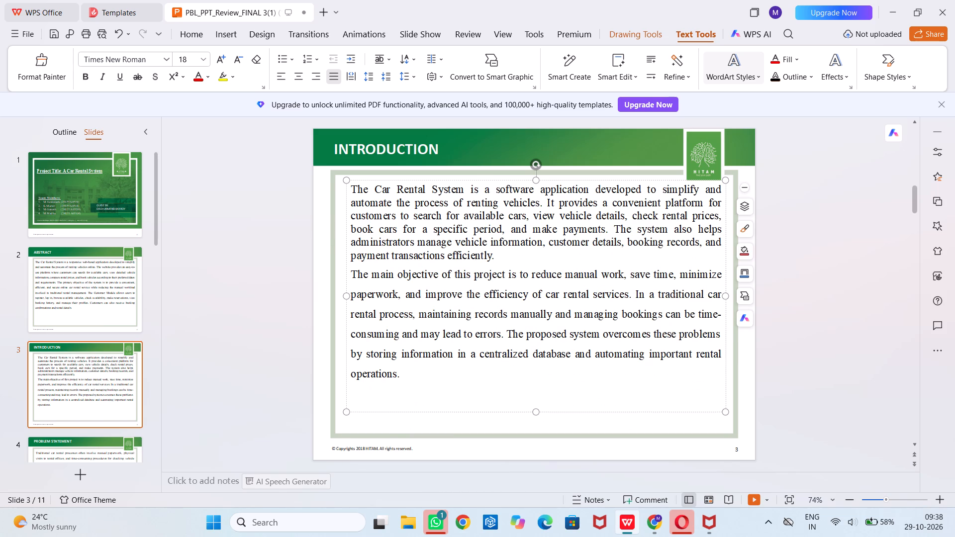
drag(590, 413, 592, 419)
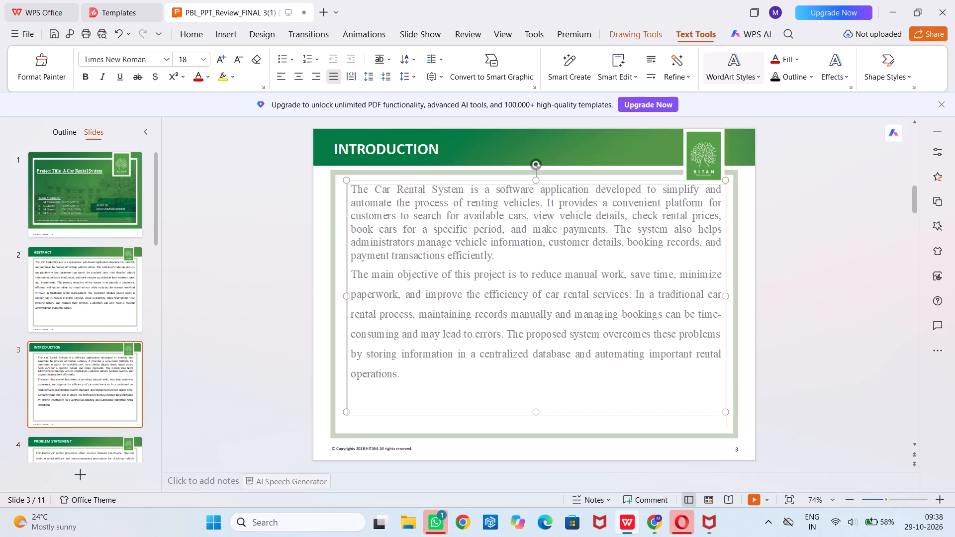
drag(592, 419, 594, 422)
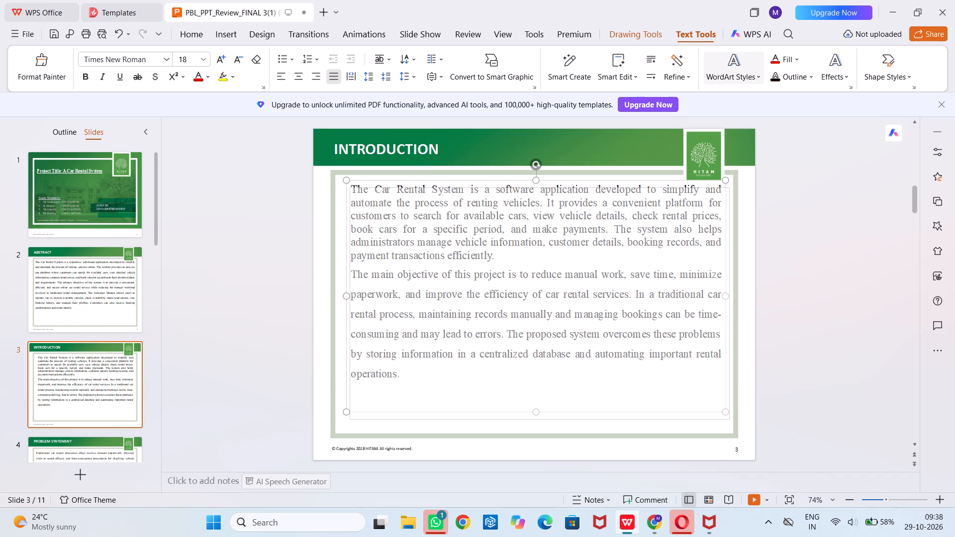
click(550, 401)
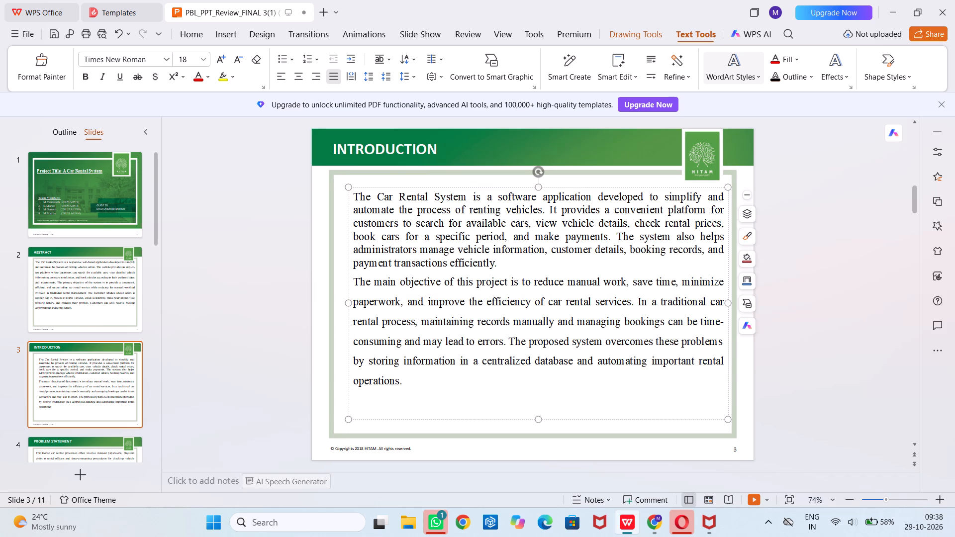
click(433, 385)
drag(395, 418, 388, 418)
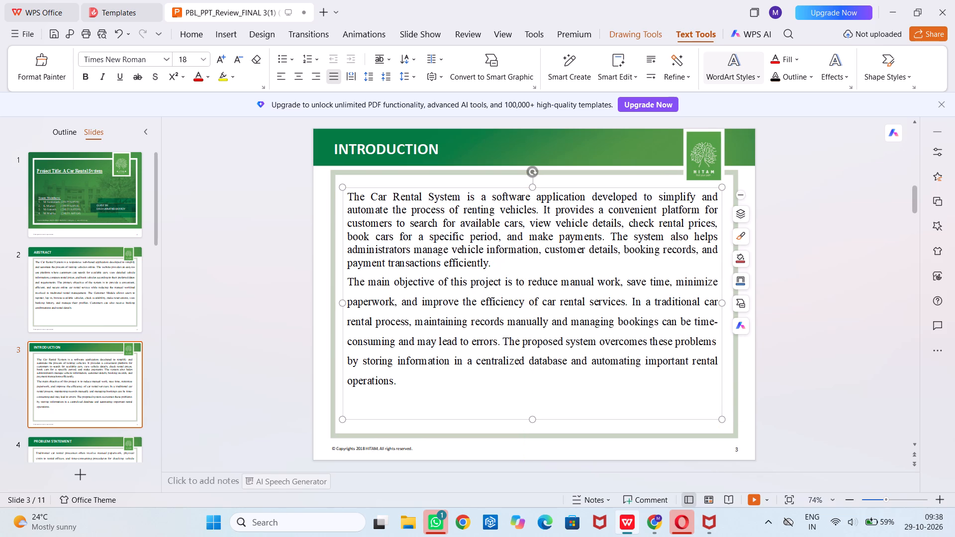
click(928, 367)
click(836, 373)
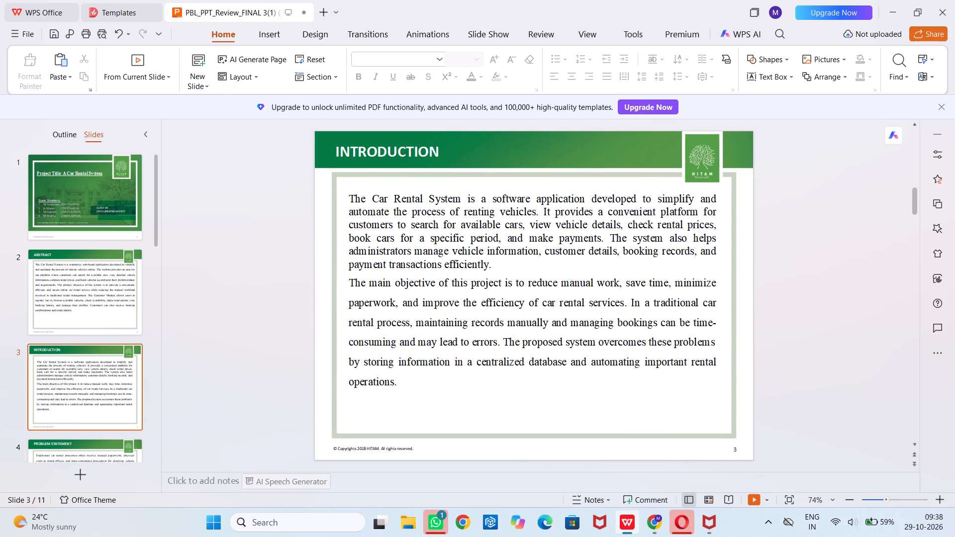
Look through the slides that follow the Introduction, from Problem Statement to the end of the presentation.
key(Down)
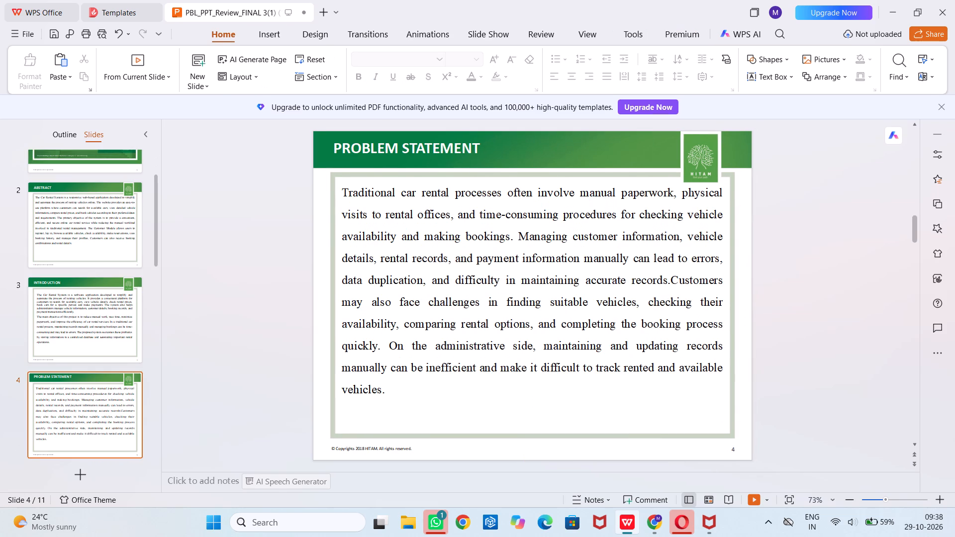
key(Down)
key(Down)
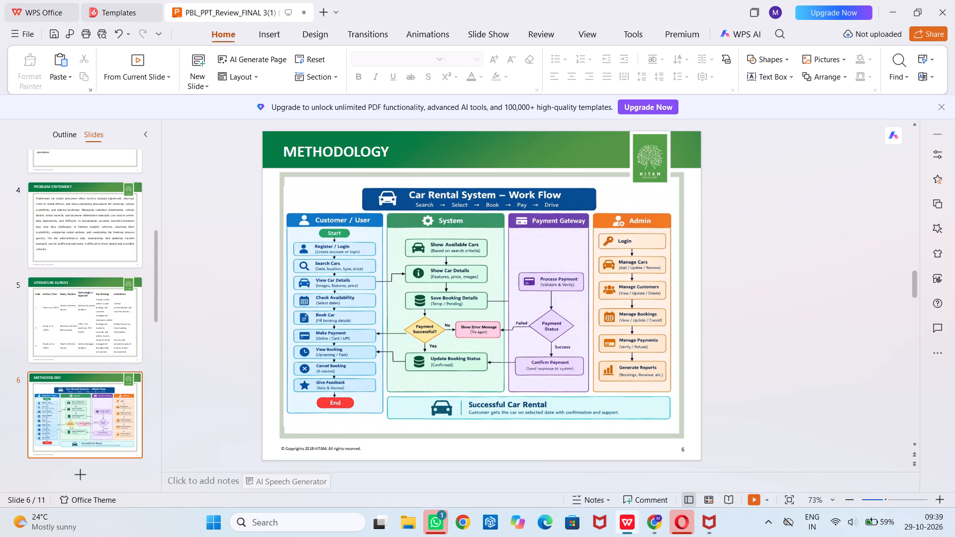
key(Right)
key(Right)
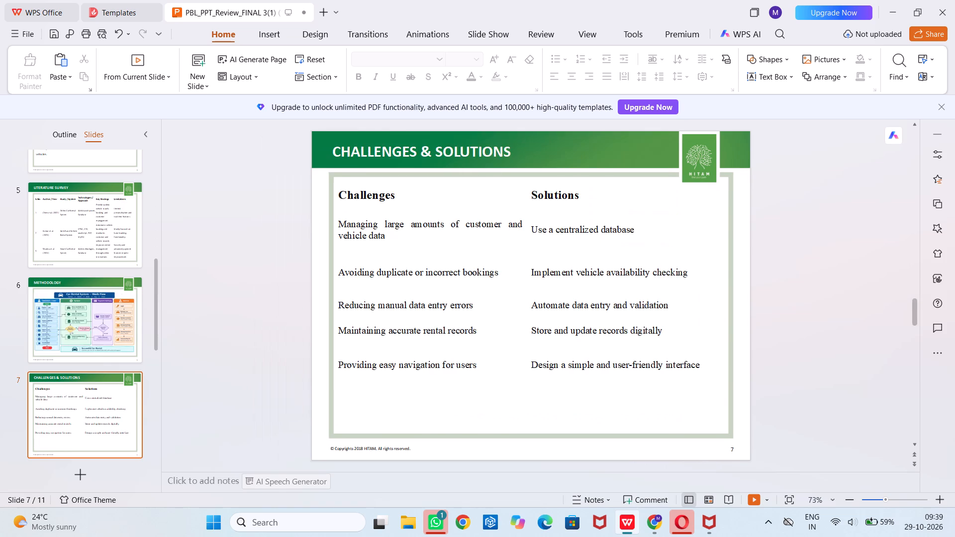
key(Right)
key(Right)
key(Right)
key(Right)
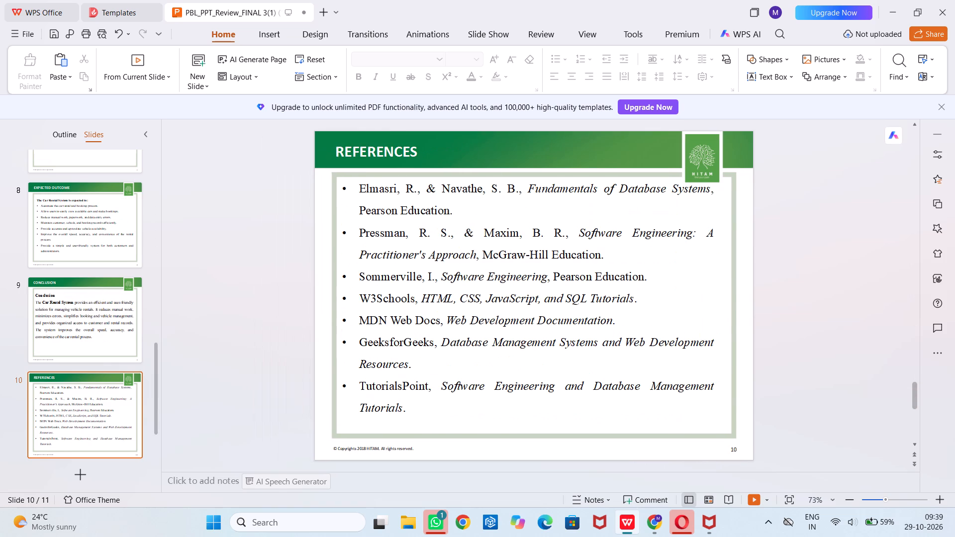
Return to the title slide and review the presentation again up to the Conclusion slide.
key(Up)
key(Up)
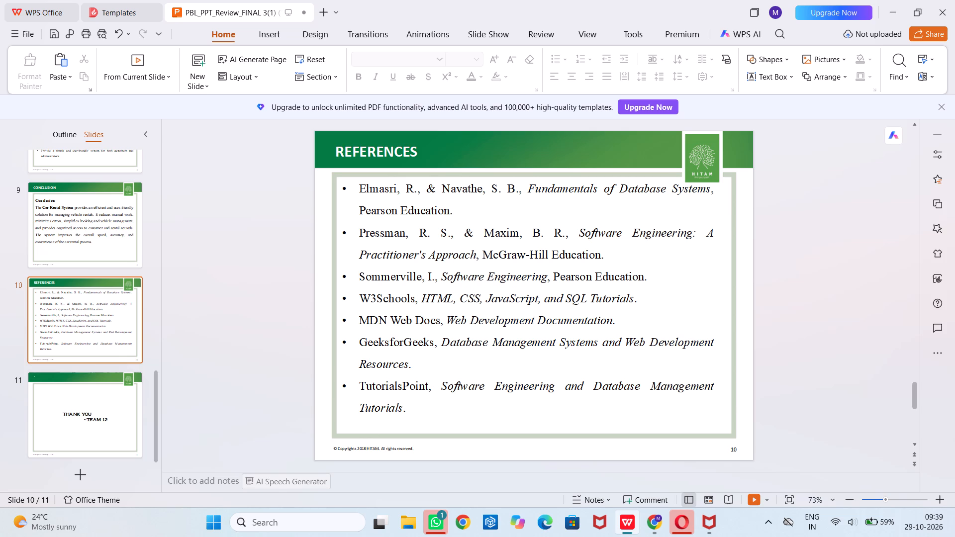
key(Up)
key(Up)
key(Up)
key(Up)
key(Up)
key(Up)
key(Up)
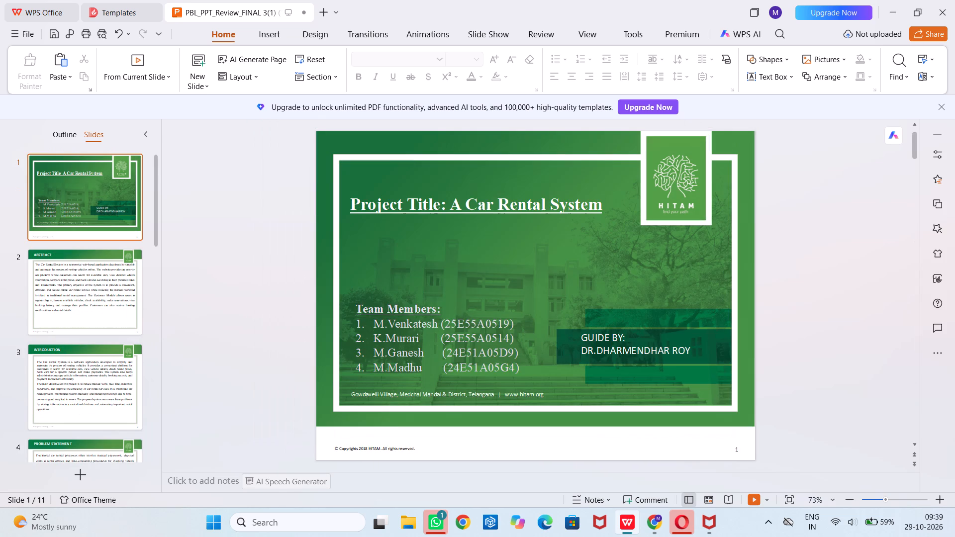
key(Down)
key(Down)
key(Down)
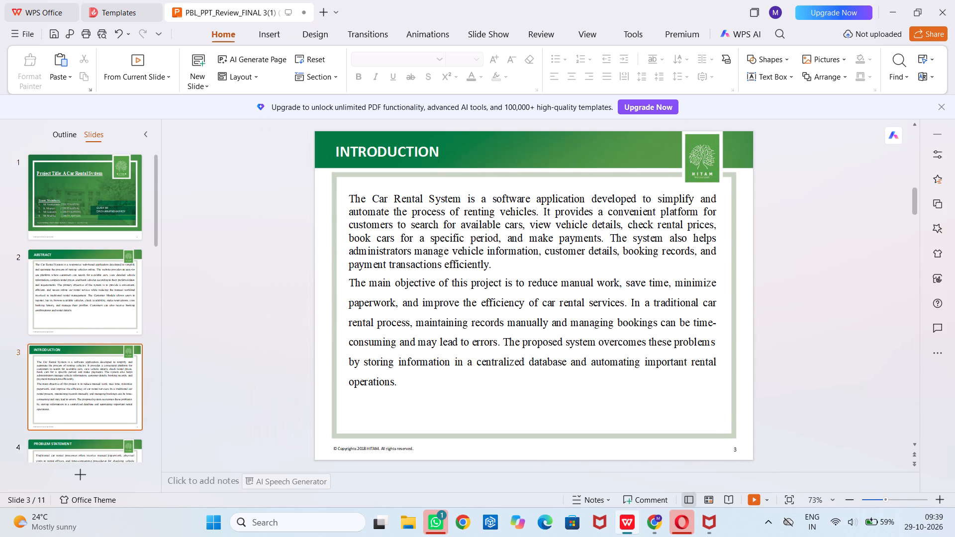
key(Down)
key(Down)
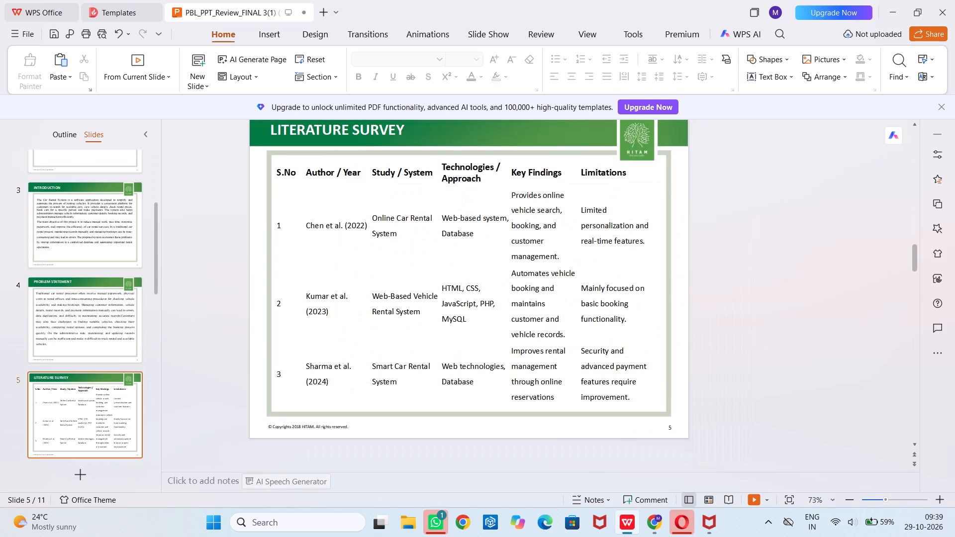
key(Down)
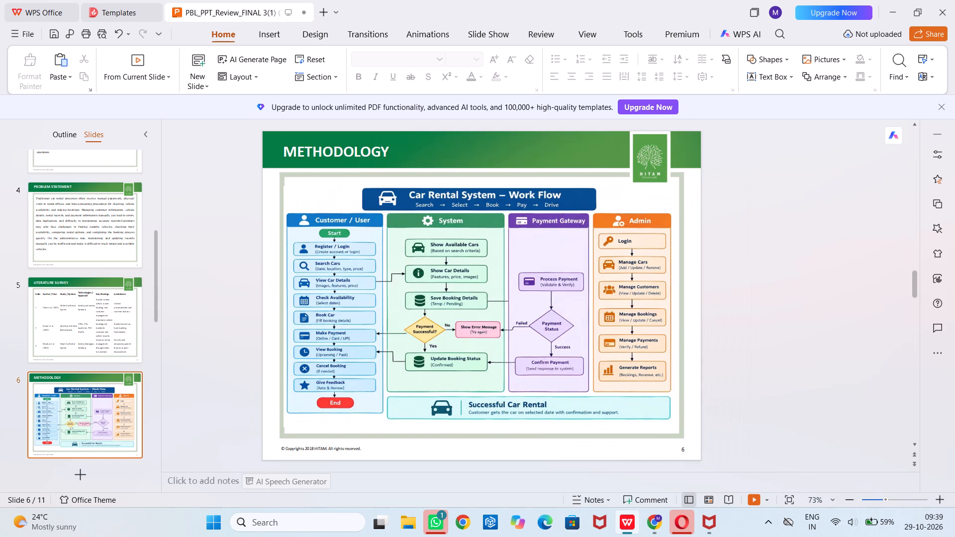
key(Down)
key(Down)
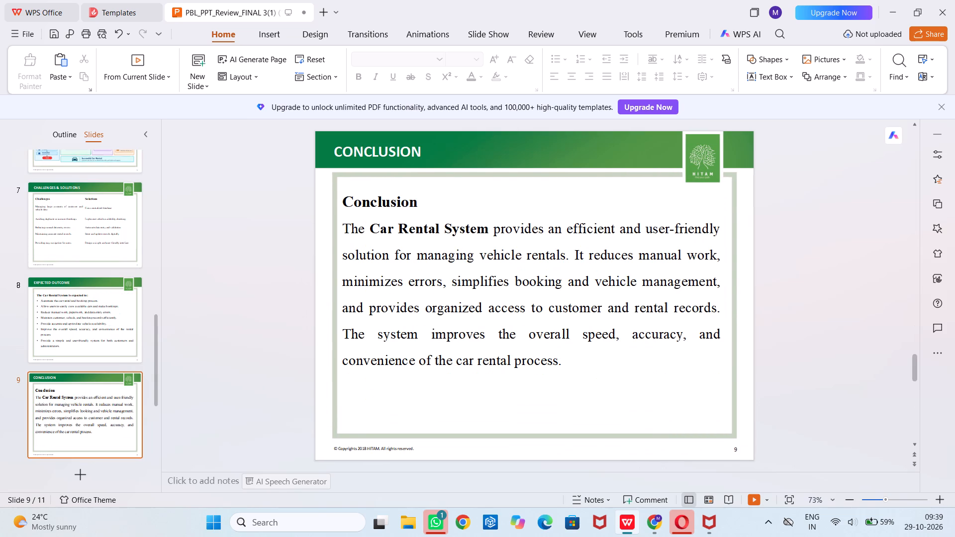
Check the closing slides past the Conclusion, and go back through the earlier slides to review the Problem Statement slide.
key(Down)
key(Down)
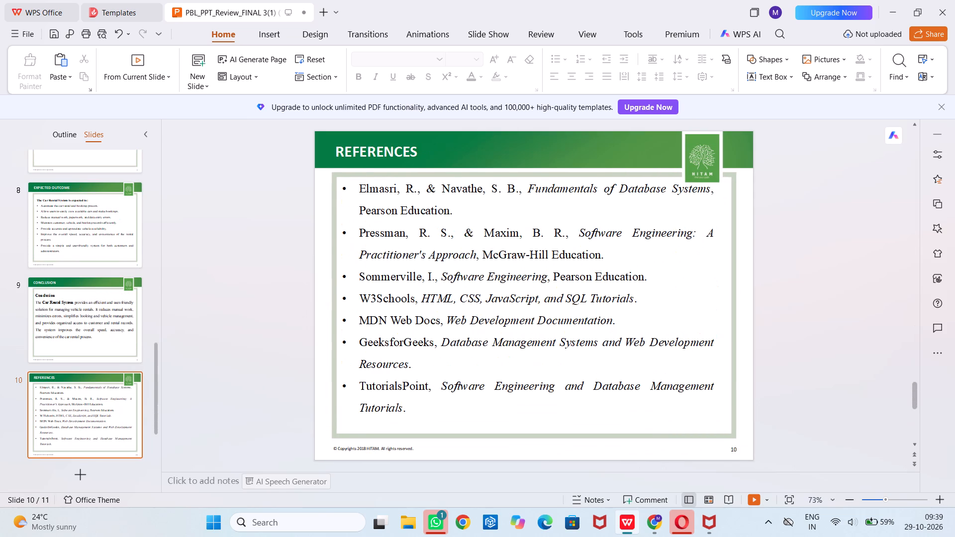
key(Up)
key(Up)
key(Up)
key(Up)
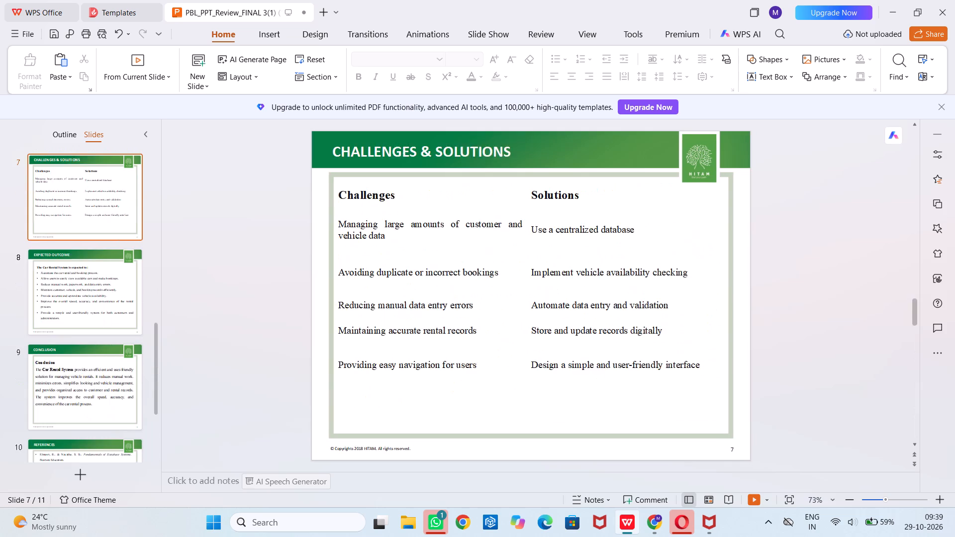
key(Up)
key(Up)
key(Up)
key(Down)
key(Down)
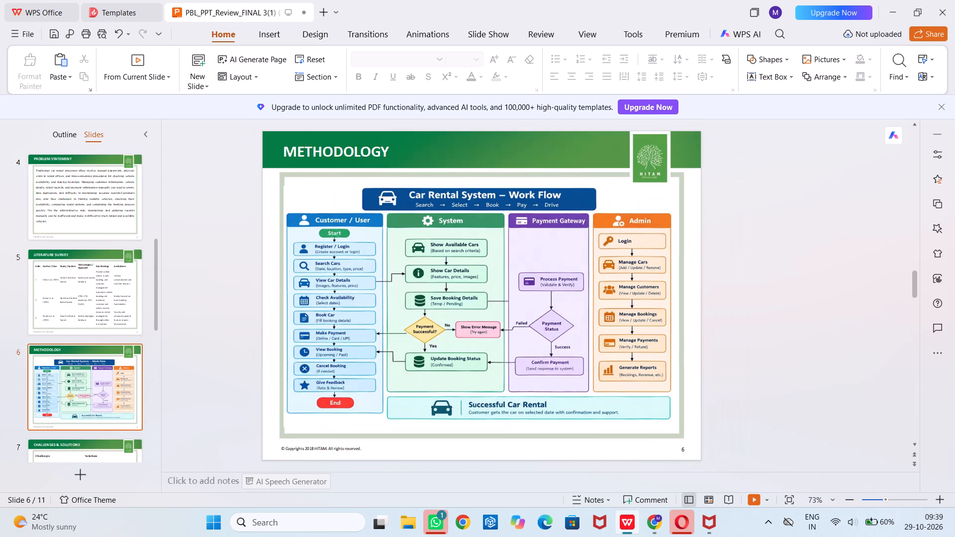
key(Up)
key(Up)
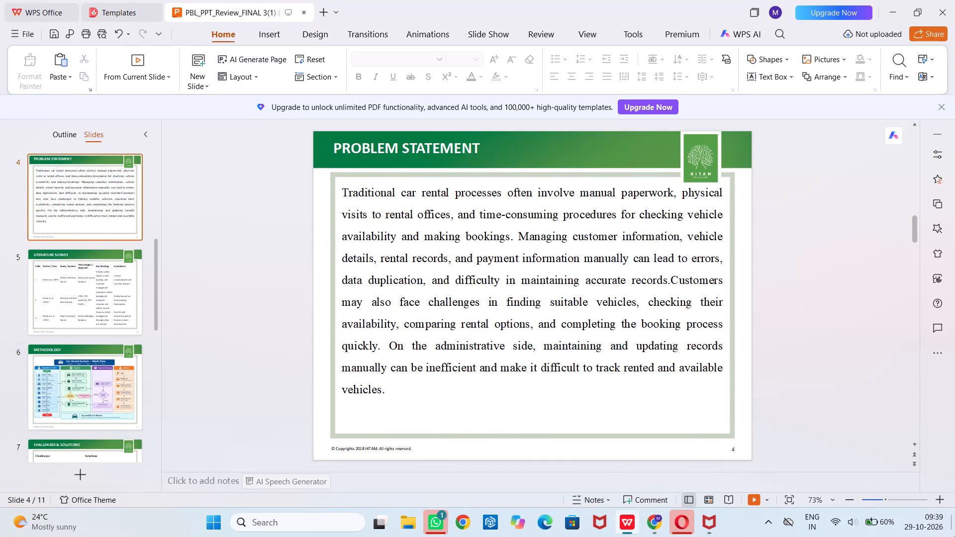
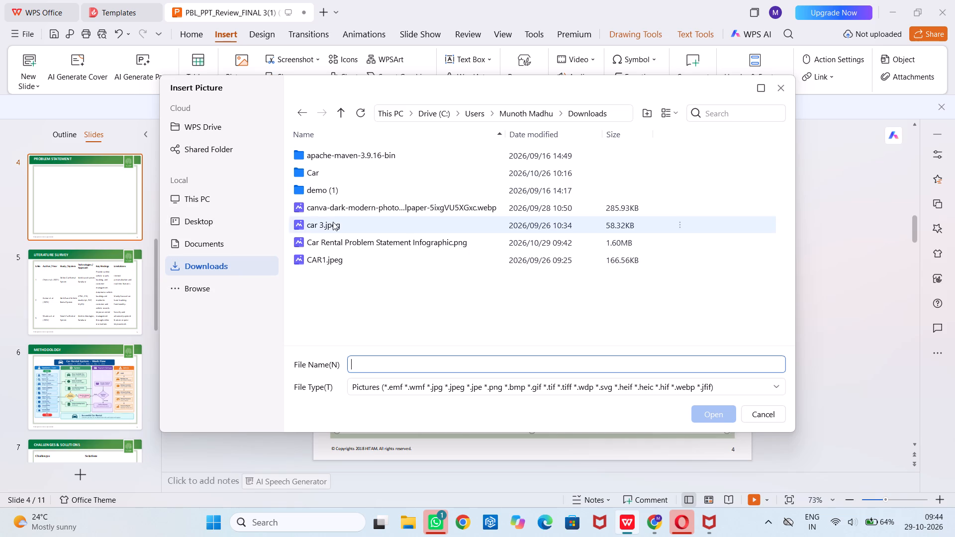
double_click(382, 239)
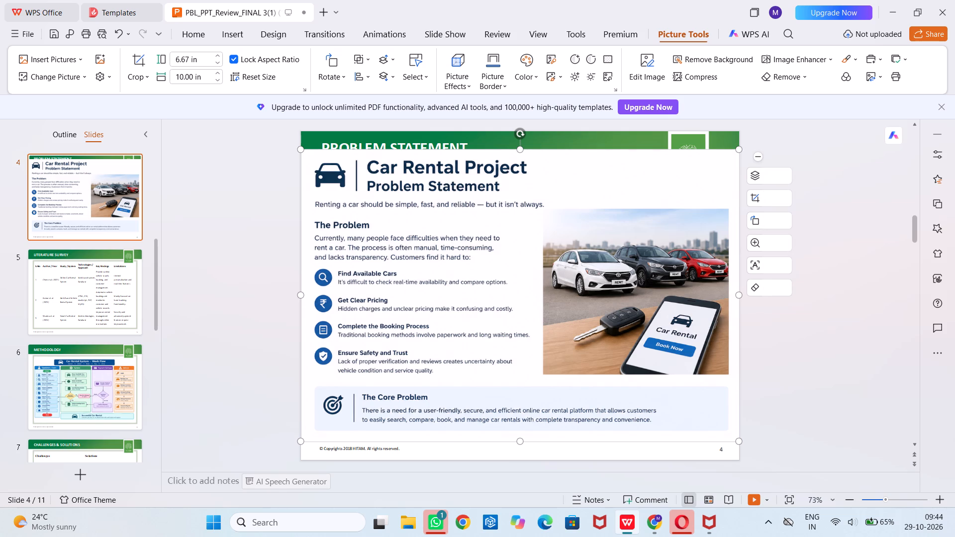
Resize the inserted infographic to about 5.38 in high by 8.07 in wide and position it inside the slide's content frame.
drag(739, 440, 702, 395)
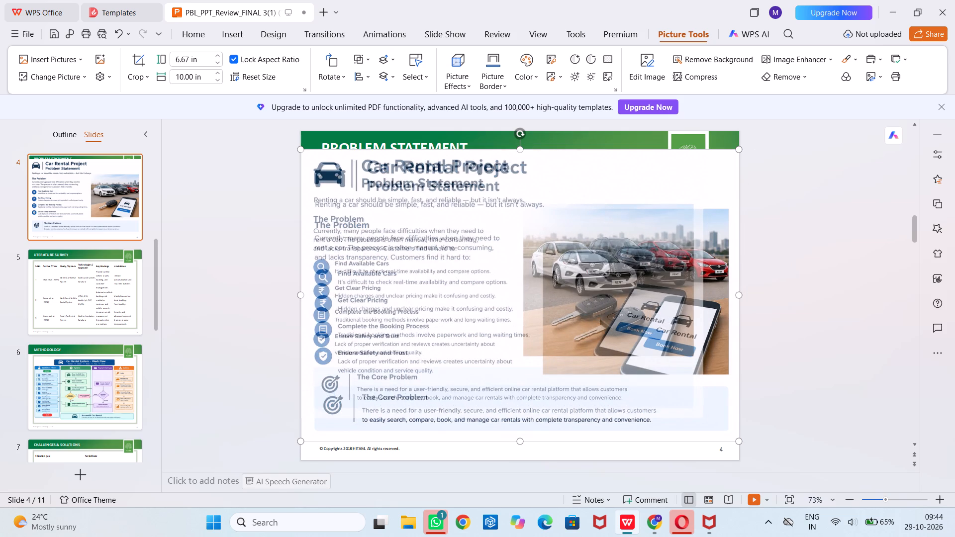
drag(311, 417, 417, 371)
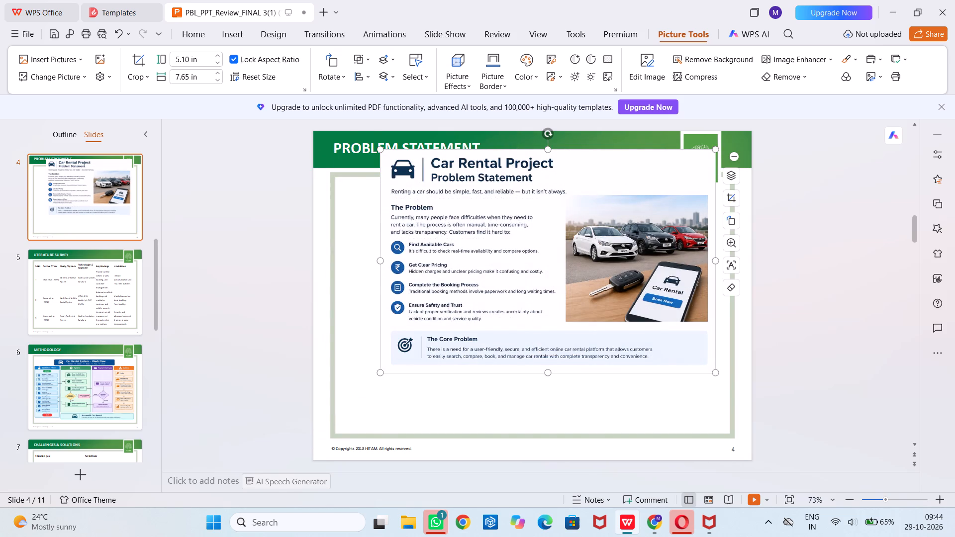
drag(523, 283, 499, 324)
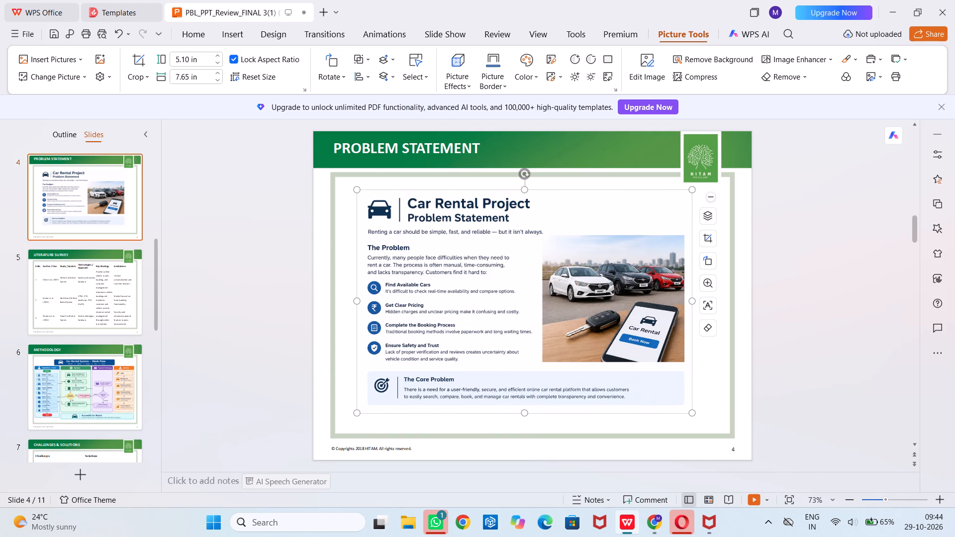
drag(693, 413, 713, 415)
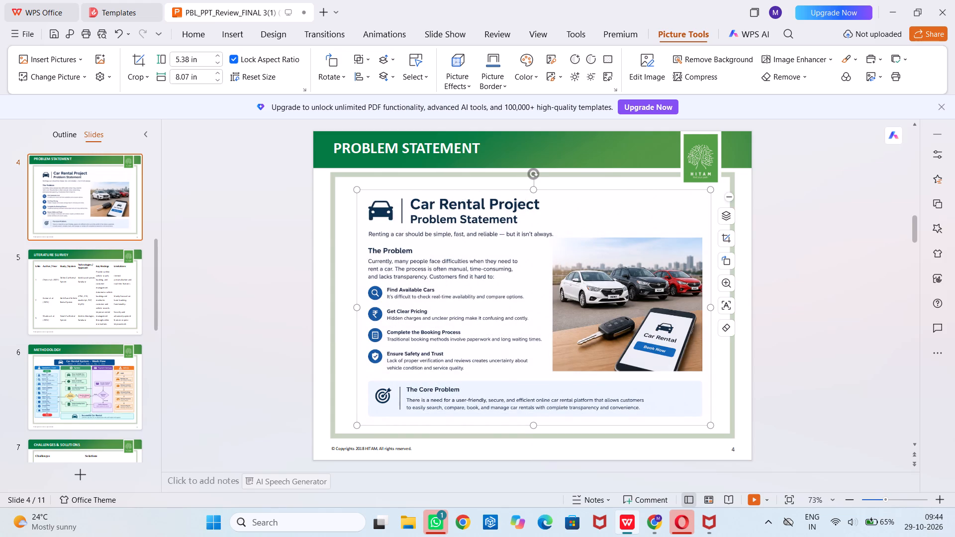
Shrink the infographic to about 3.71 in high by 5.57 in wide, keeping it in the upper-right part of the content frame.
drag(356, 424, 505, 364)
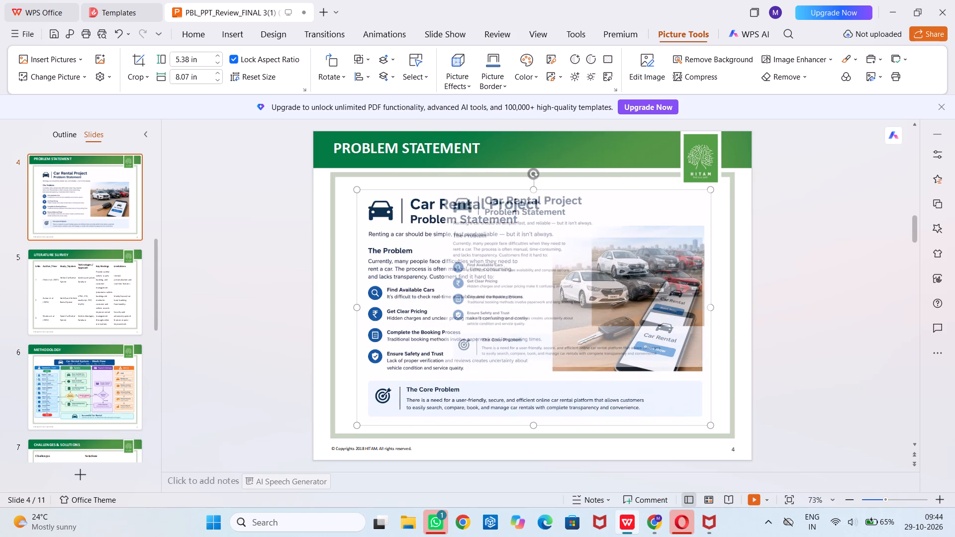
drag(505, 364, 570, 345)
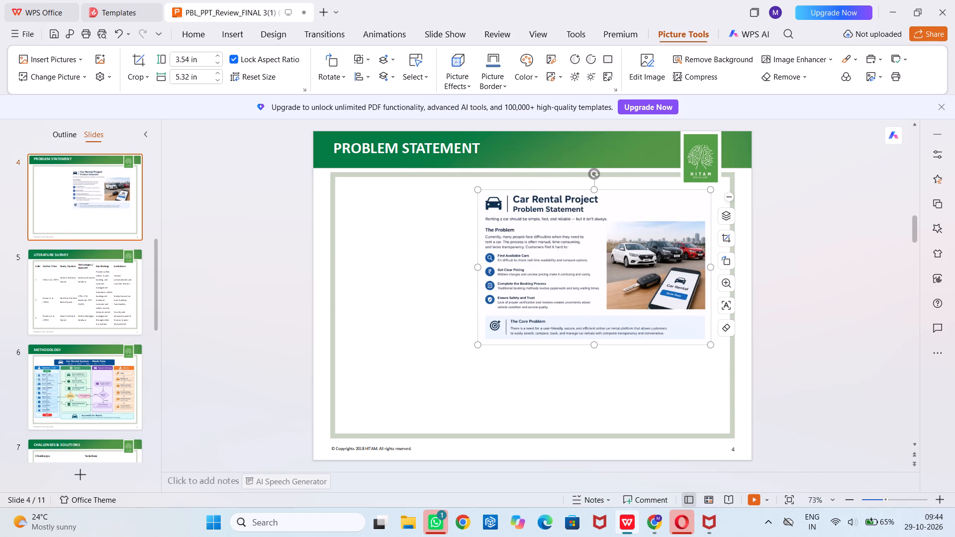
drag(711, 346, 722, 352)
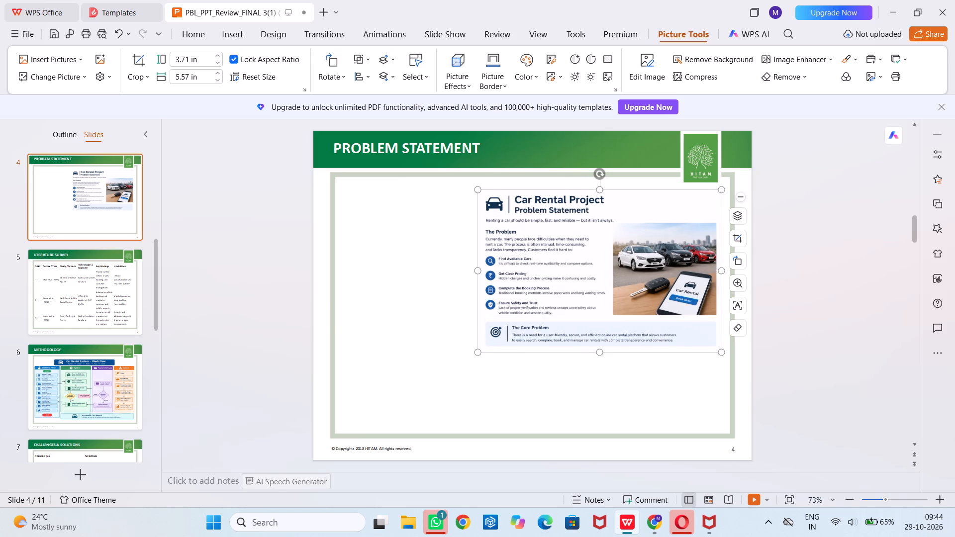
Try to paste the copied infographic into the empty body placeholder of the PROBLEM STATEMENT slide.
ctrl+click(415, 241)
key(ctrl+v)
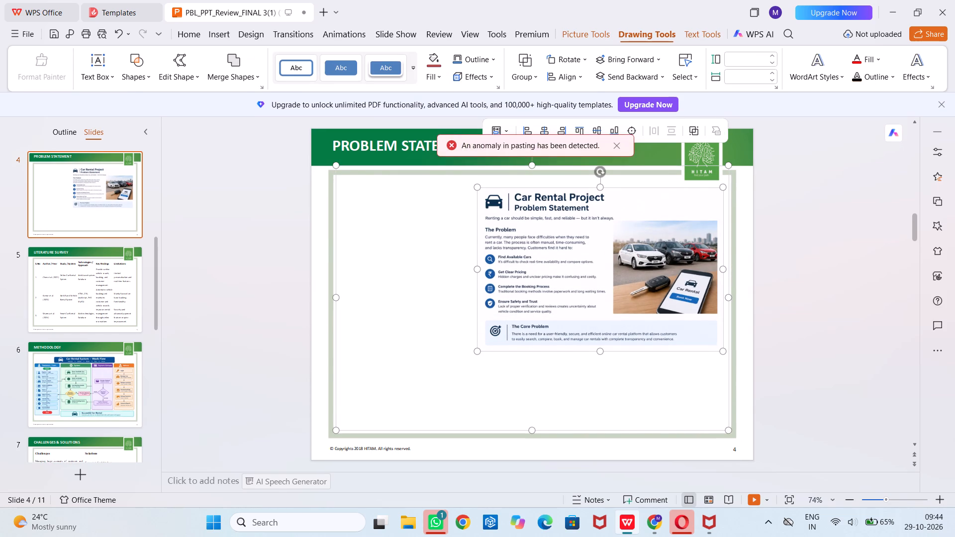
Undo the infographic's resizing and insertion and the text deletion, back to the original problem statement paragraph.
key(ctrl+z)
key(ctrl+z)
key(ctrl+z)
key(ctrl+z)
key(ctrl+z)
key(ctrl+z)
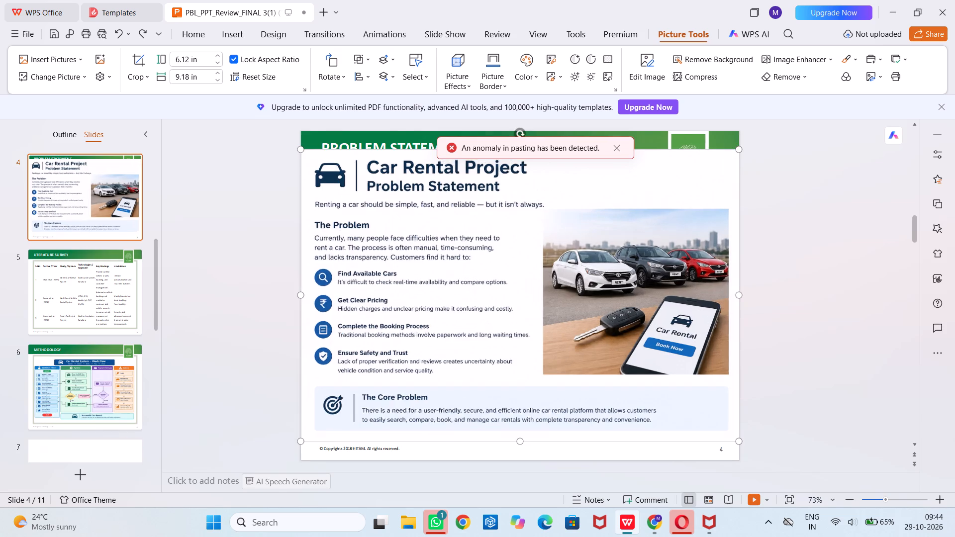
key(ctrl+z)
key(ctrl+z)
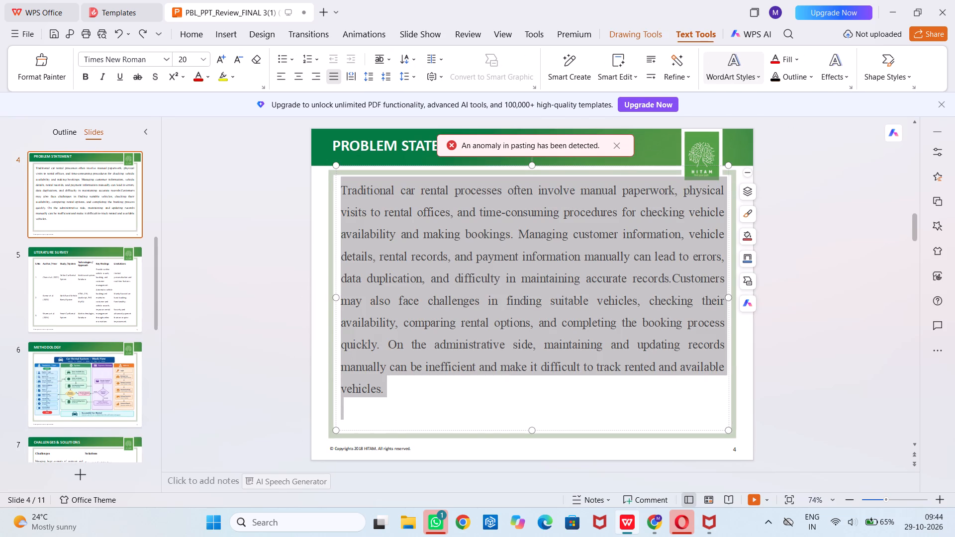
click(501, 401)
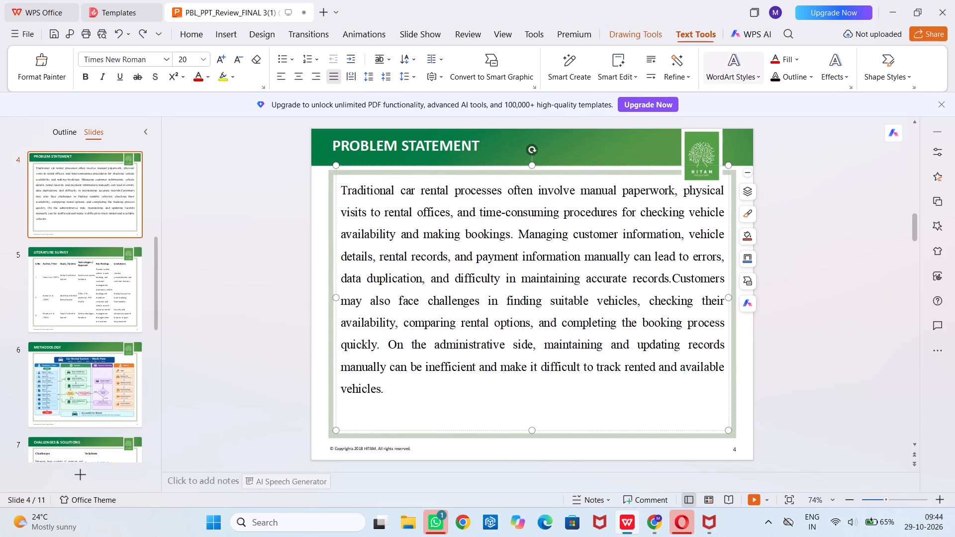
Break the paragraph into short lines after "often", "physical", "time-consuming", "availability" and "Managing".
click(537, 192)
key(Return)
click(540, 214)
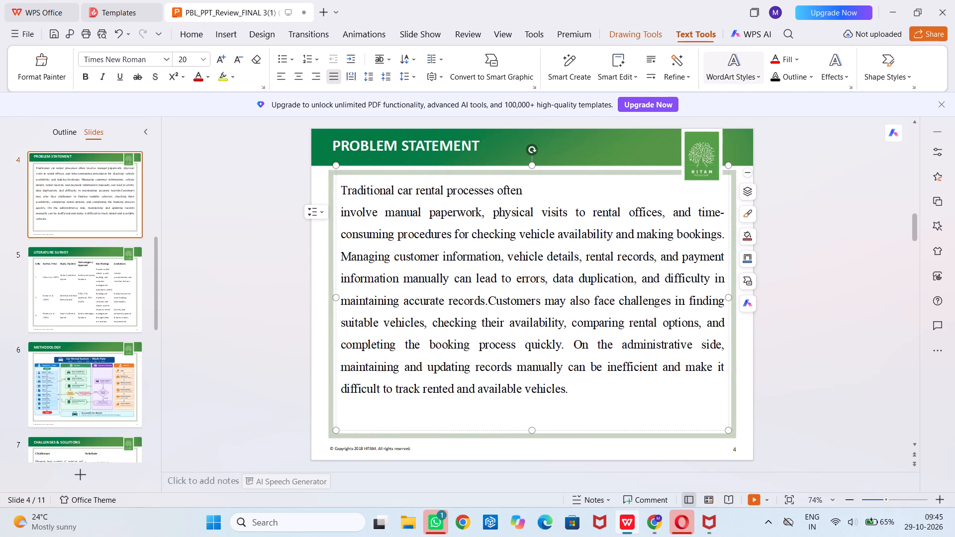
key(Return)
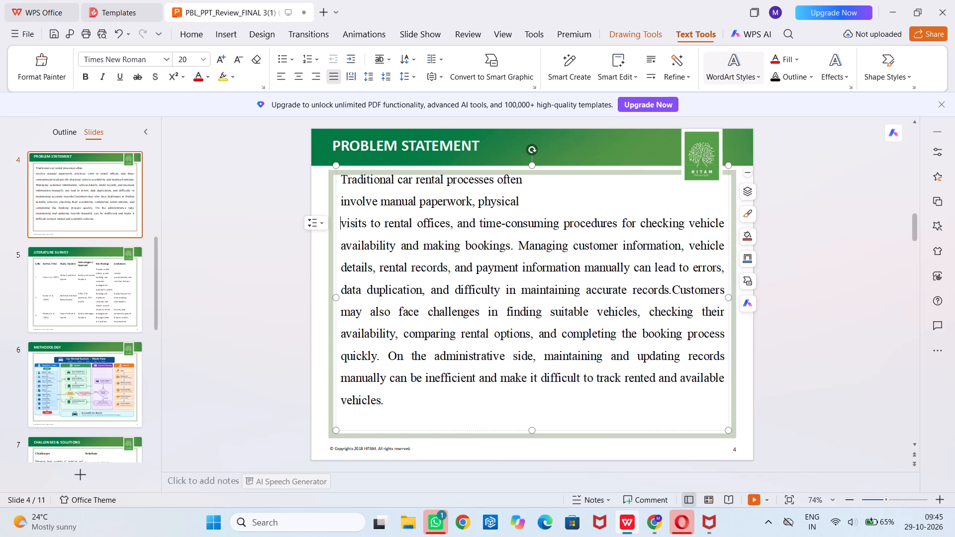
click(564, 221)
key(Return)
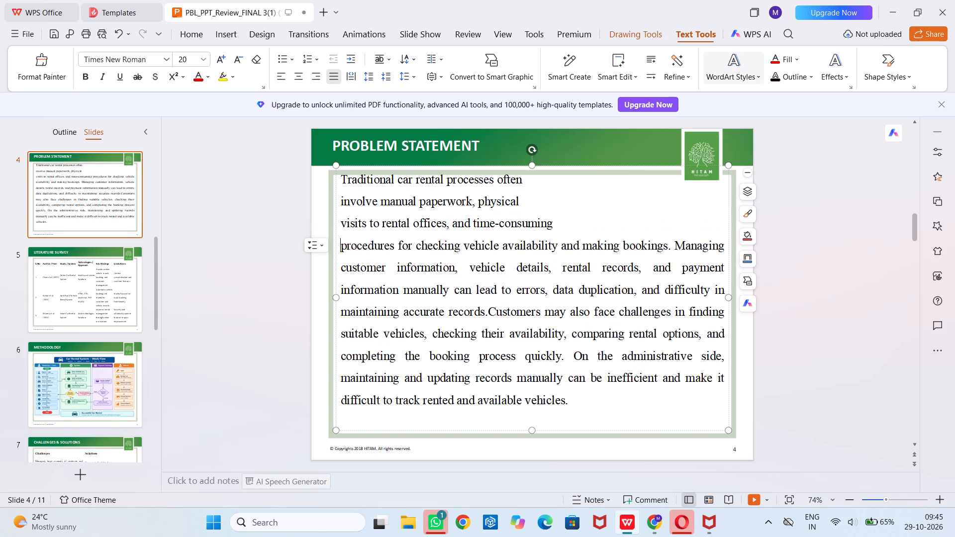
click(559, 252)
key(Return)
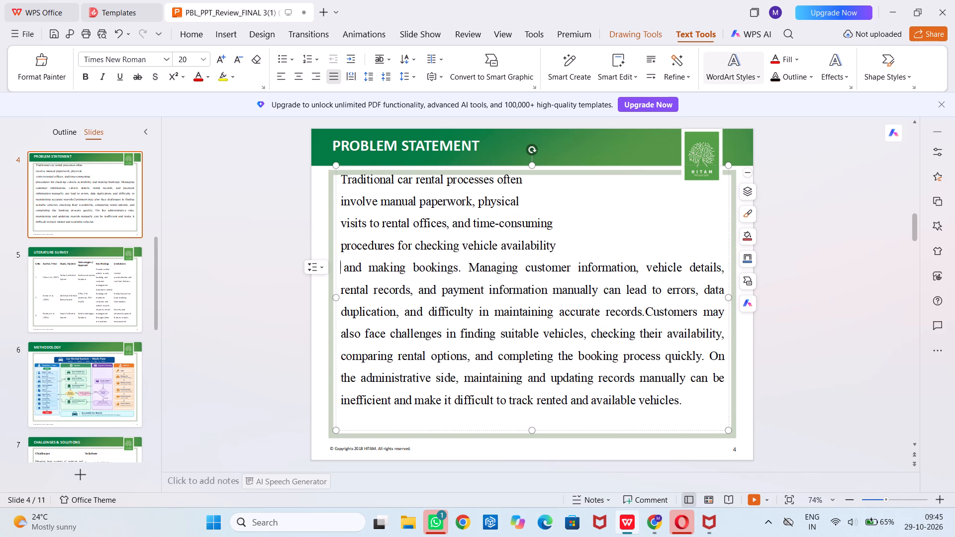
click(523, 273)
key(Return)
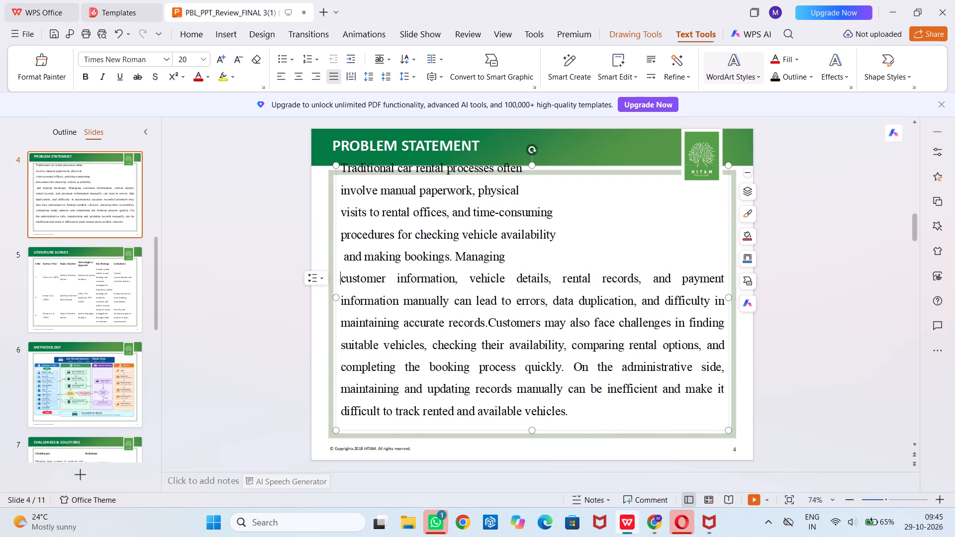
Continue breaking the paragraph into short lines after "vehicle details,", "payment information", "data duplication," and "maintaining accurate".
click(559, 278)
key(Return)
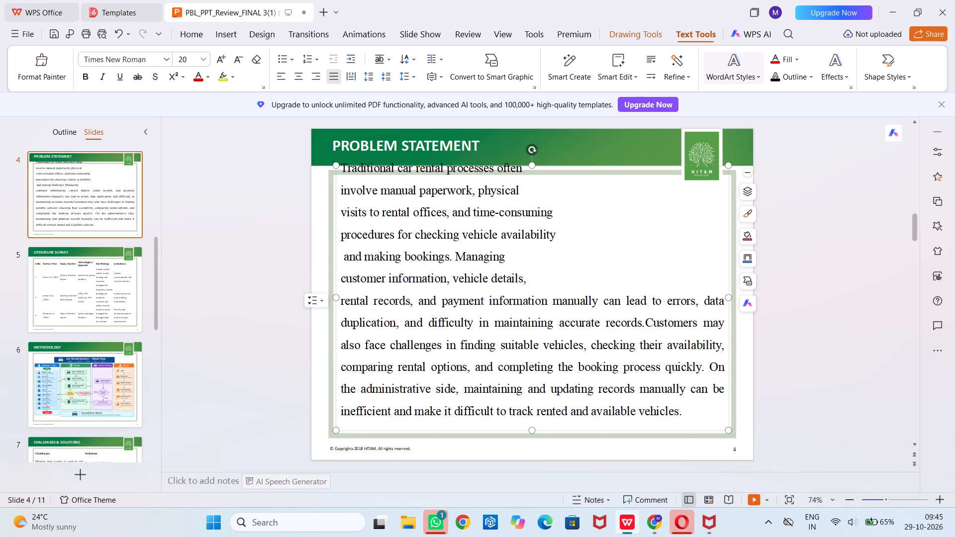
click(553, 306)
key(Return)
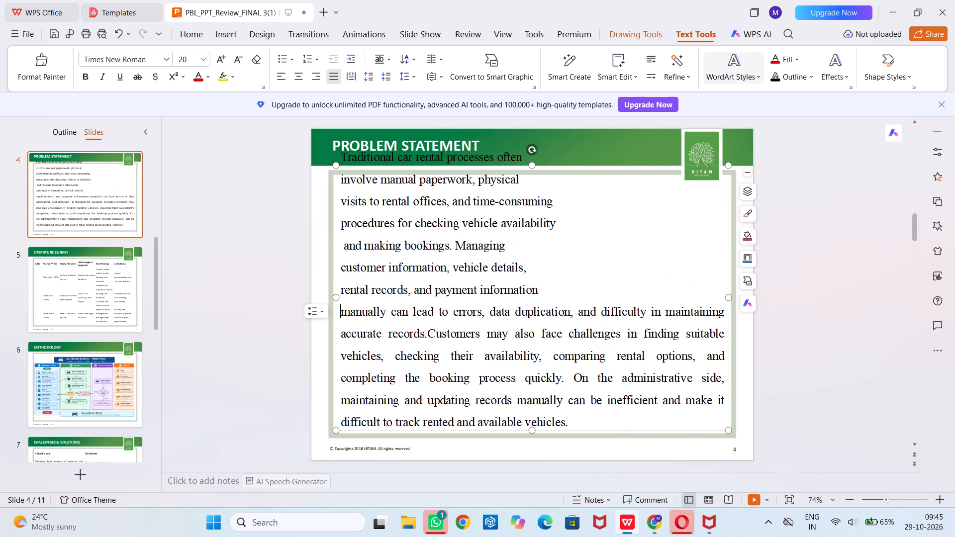
click(577, 317)
key(Return)
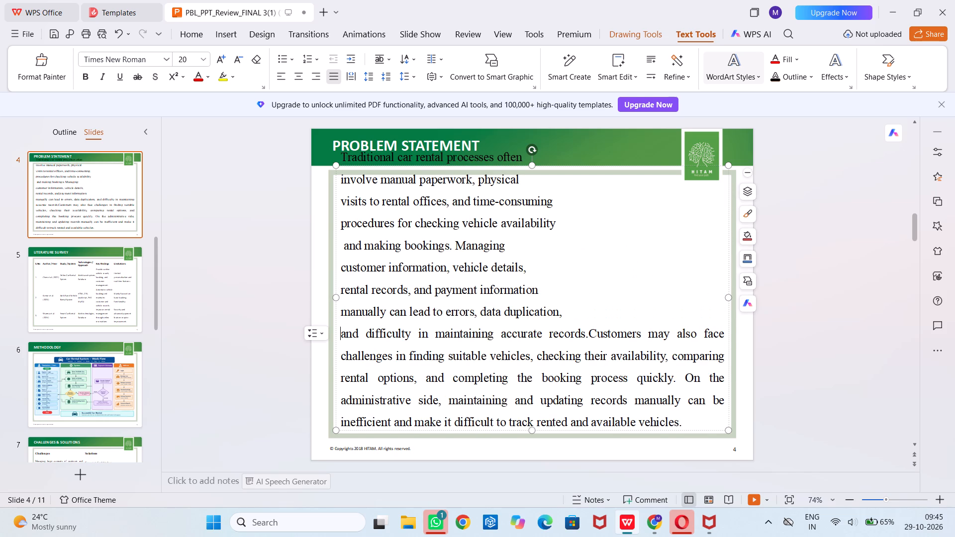
click(550, 335)
key(Return)
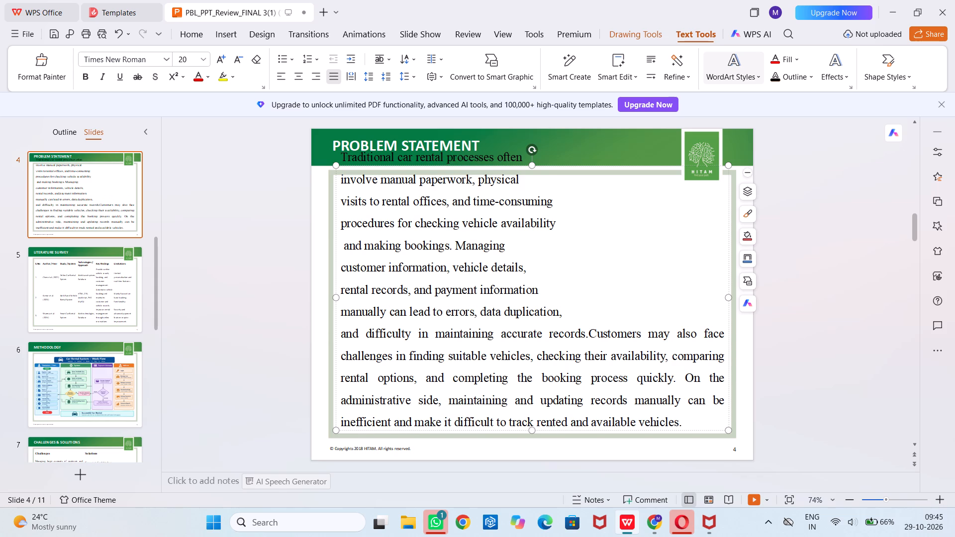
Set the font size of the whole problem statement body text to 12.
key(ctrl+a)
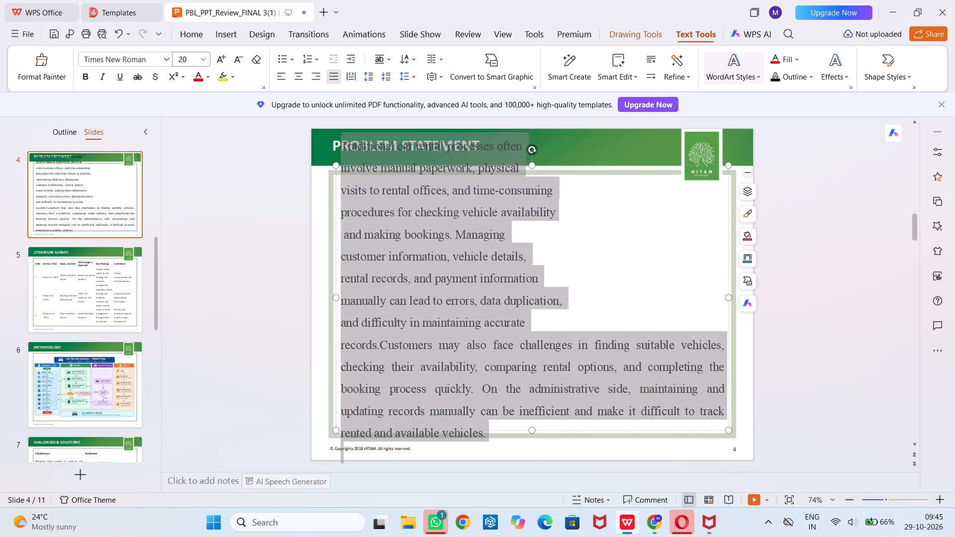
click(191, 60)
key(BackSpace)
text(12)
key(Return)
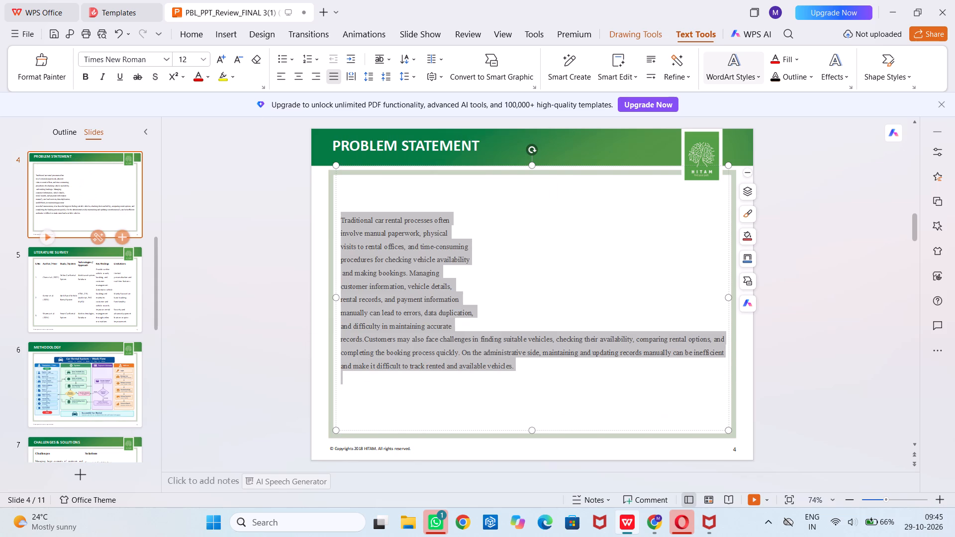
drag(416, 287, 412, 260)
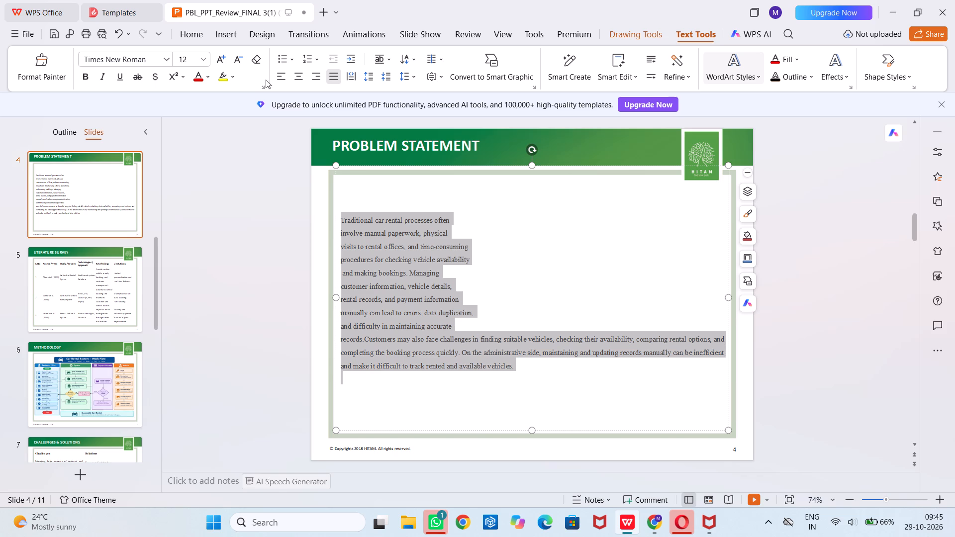
Set the font size of all the problem statement body text to 14.
click(191, 60)
key(Right)
key(BackSpace)
key(4)
key(Return)
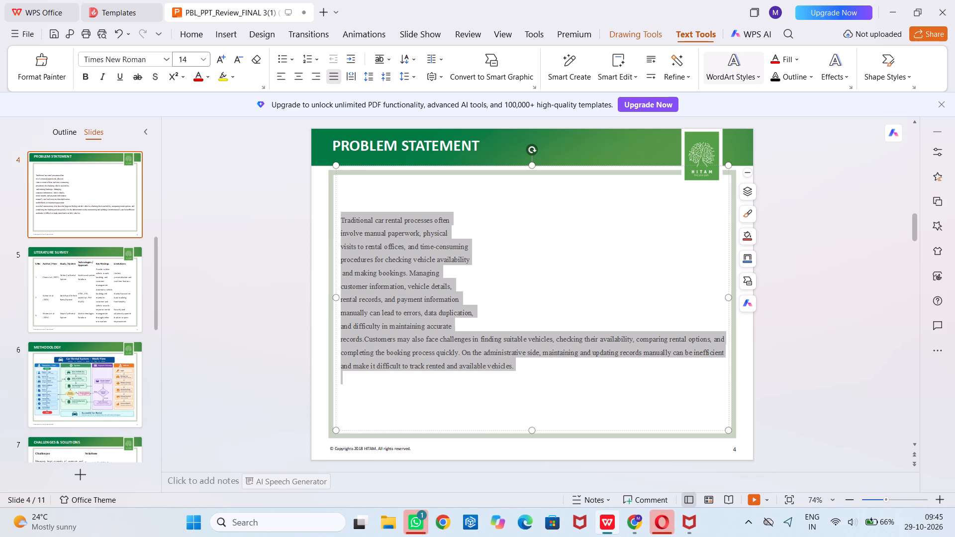
click(561, 310)
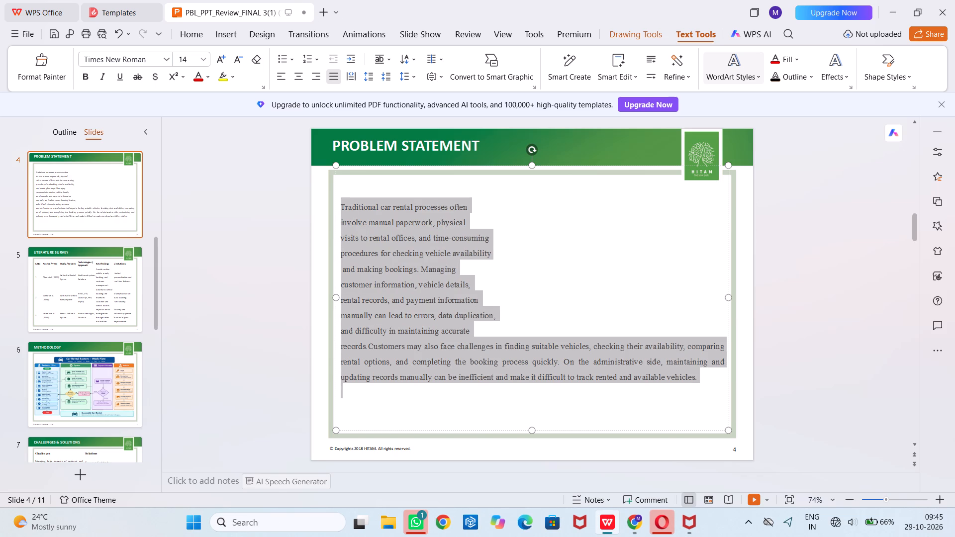
Insert the picture "Car Rental Problem Statement Infographic.png" from the Downloads folder on the PROBLEM STATEMENT slide.
click(225, 35)
click(243, 69)
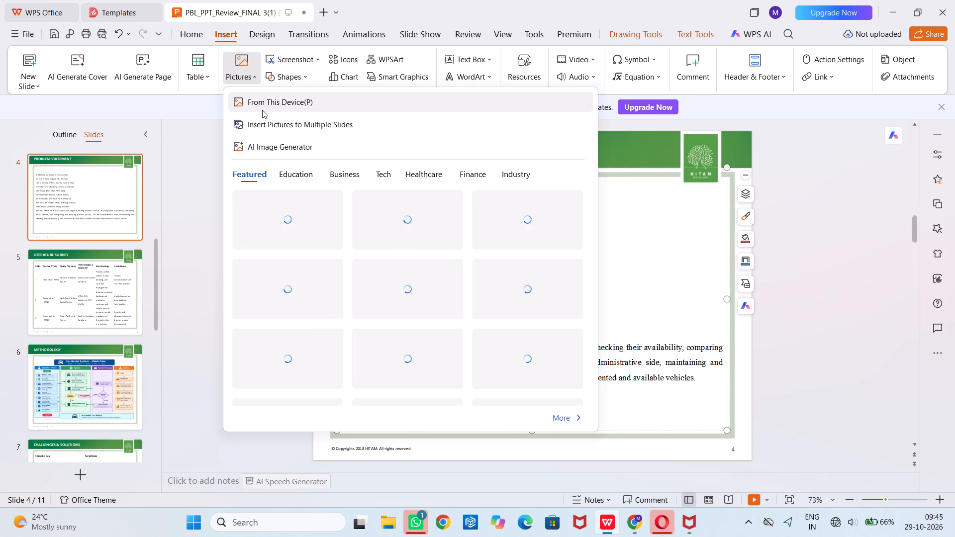
click(263, 110)
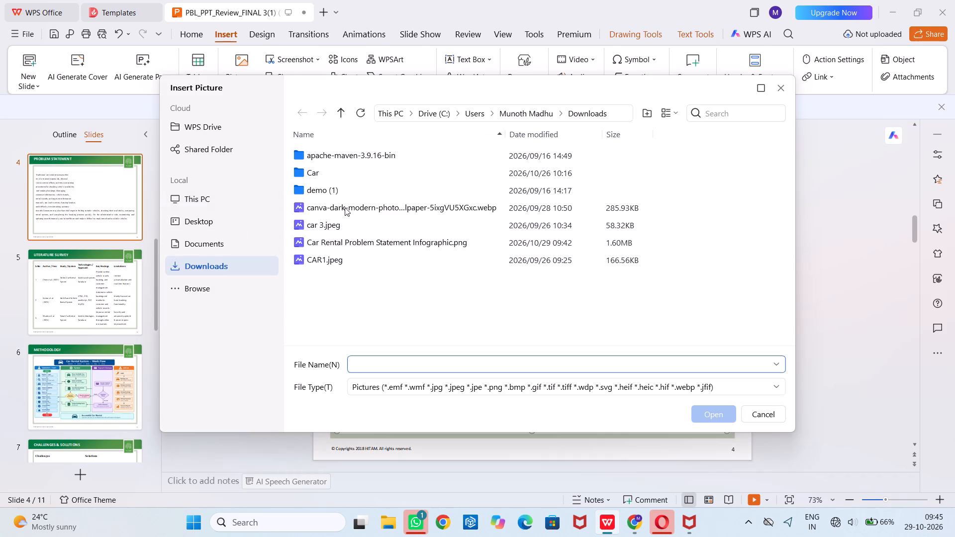
double_click(370, 238)
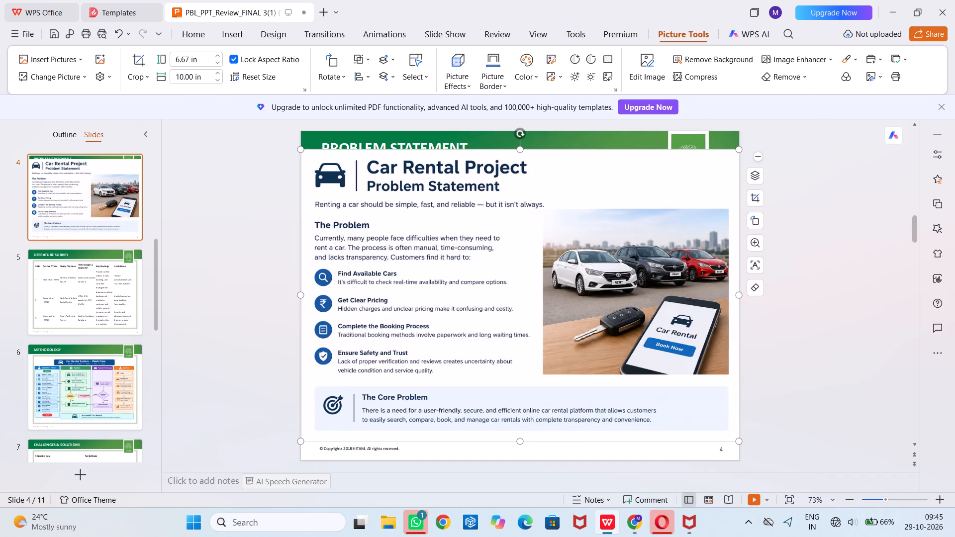
Resize the infographic to about 3.30 in high by 5.02 in wide, fitting it beside the short text lines inside the content frame.
drag(301, 441, 452, 404)
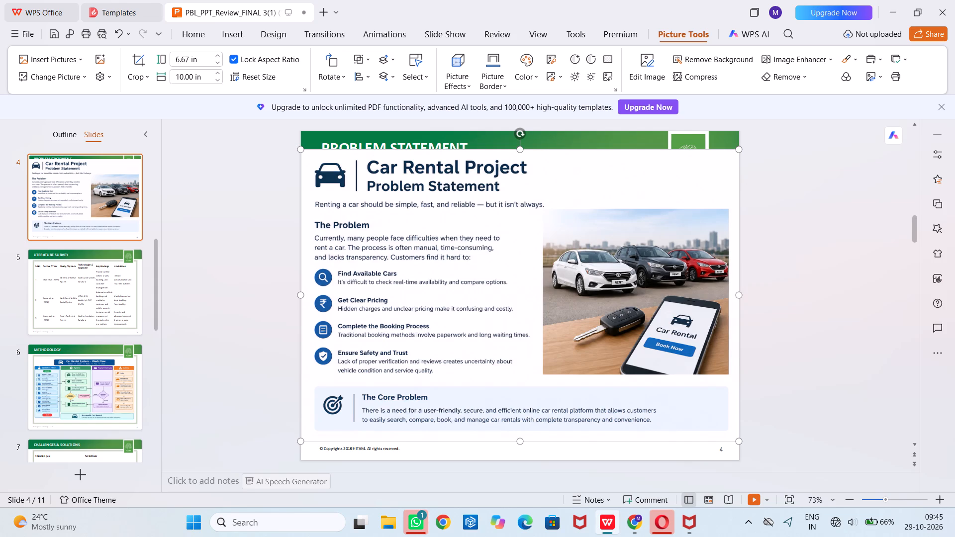
drag(452, 404, 399, 383)
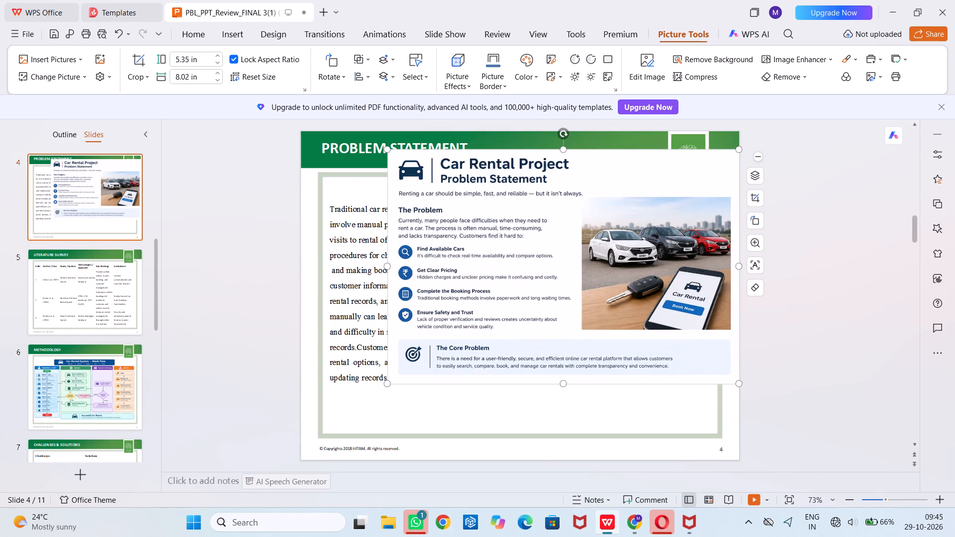
drag(387, 382, 499, 318)
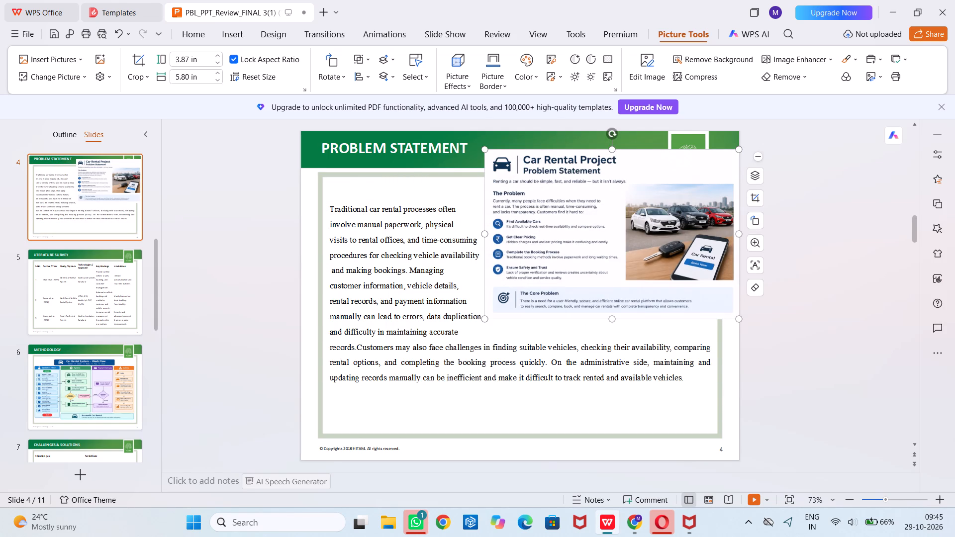
drag(612, 318, 607, 303)
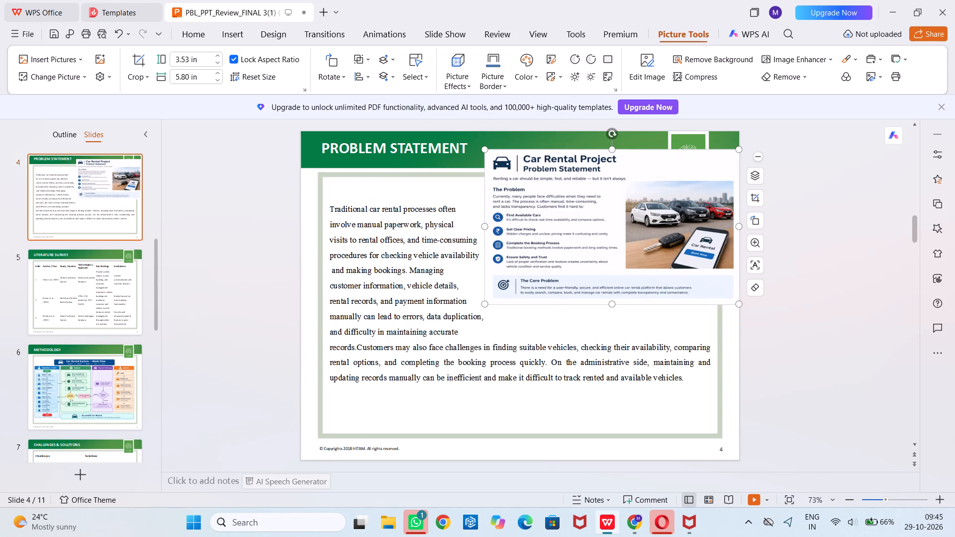
drag(611, 151, 631, 207)
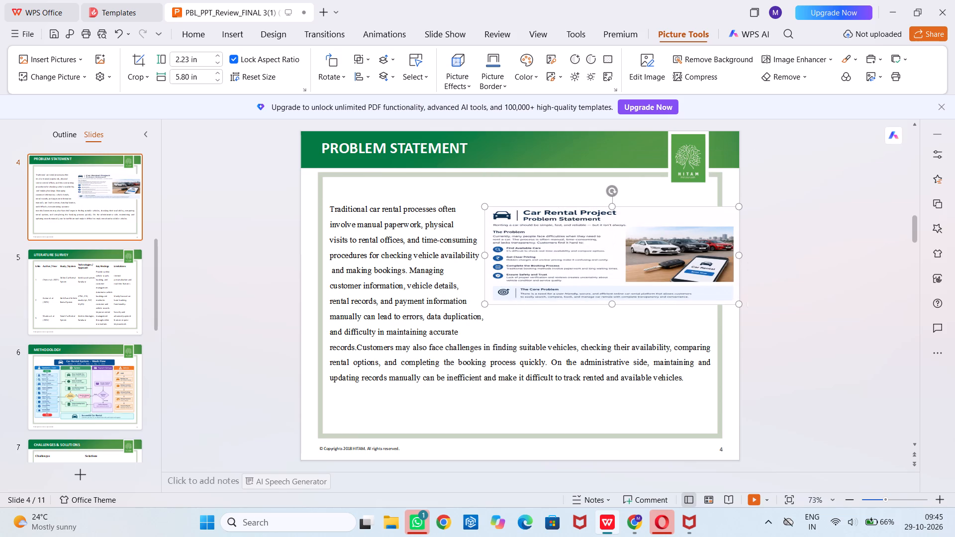
drag(741, 255, 705, 264)
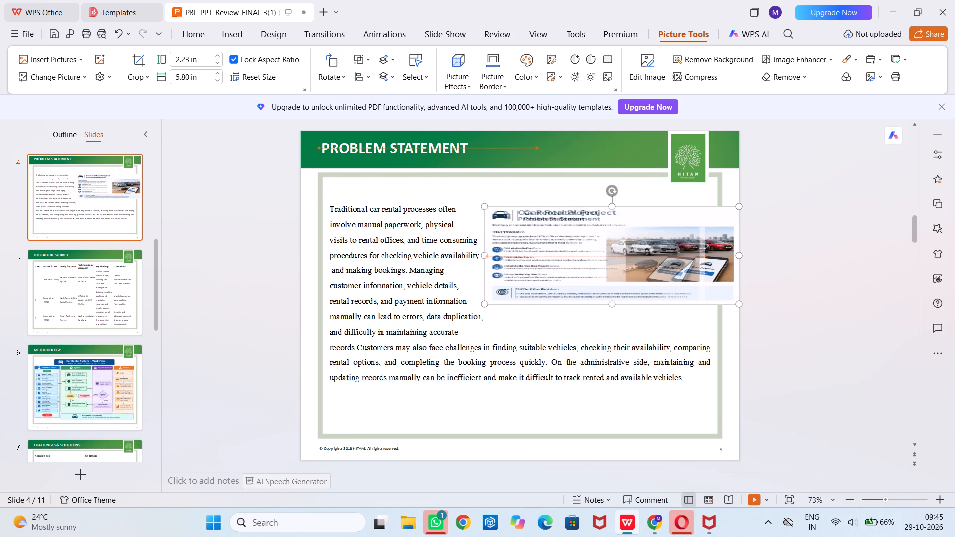
drag(705, 264, 705, 264)
drag(606, 304, 617, 333)
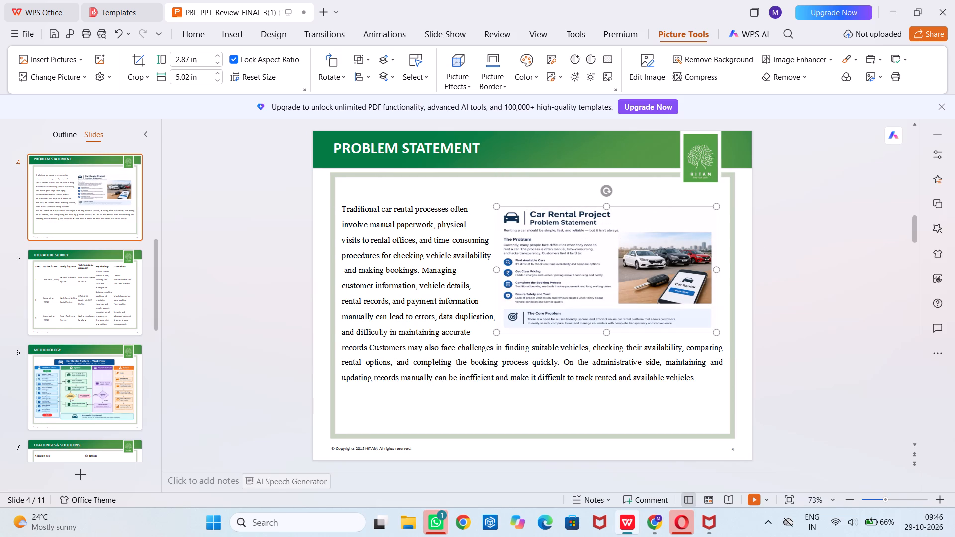
drag(606, 208, 606, 200)
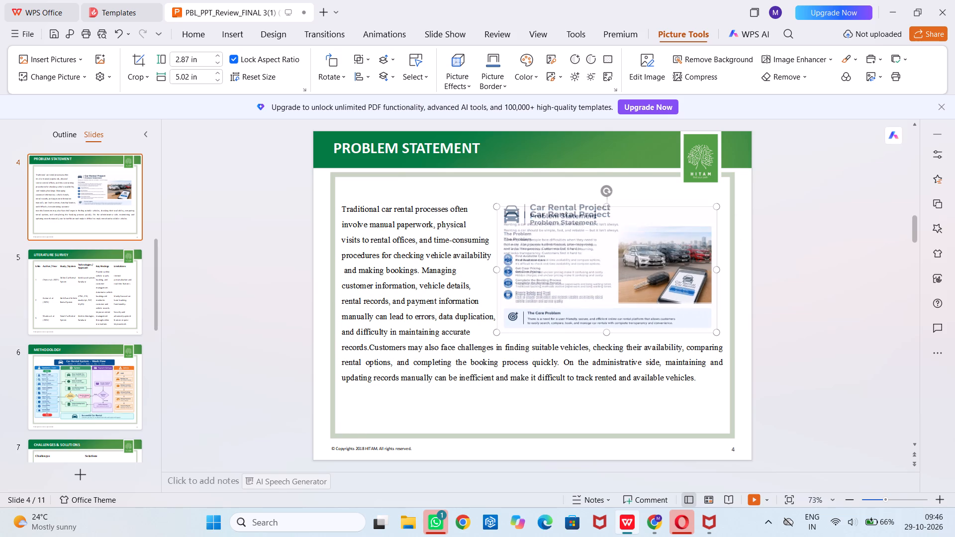
drag(606, 200, 607, 190)
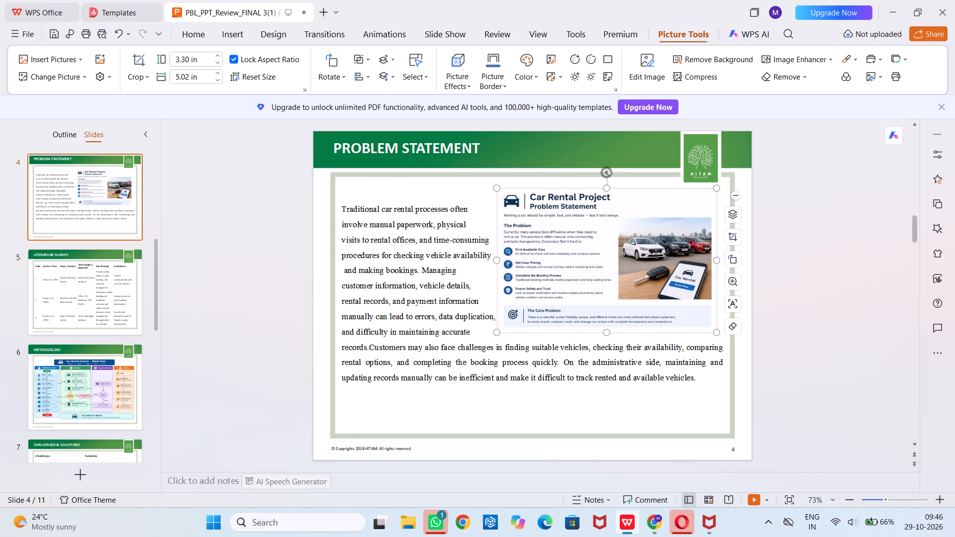
Set the font size of the whole problem statement body text to 16.
click(341, 209)
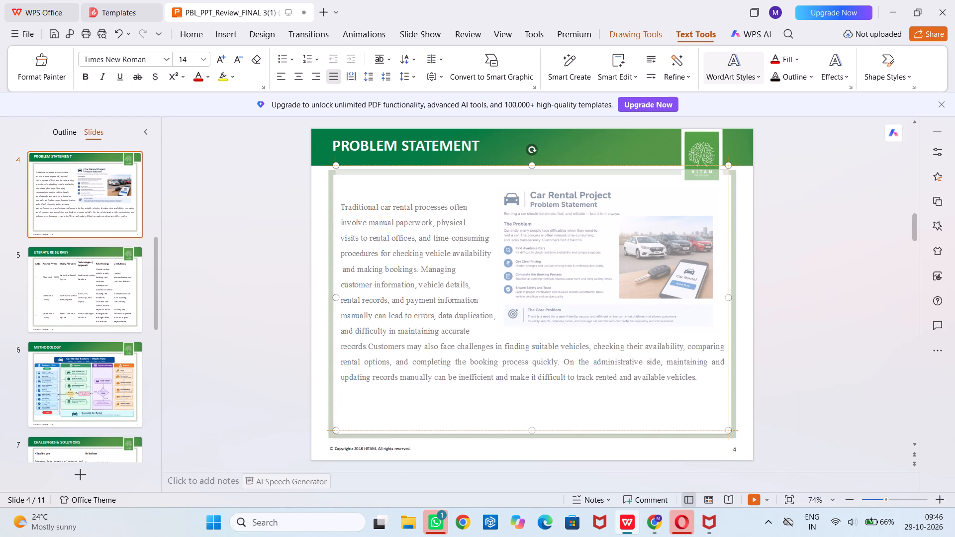
drag(341, 212, 454, 346)
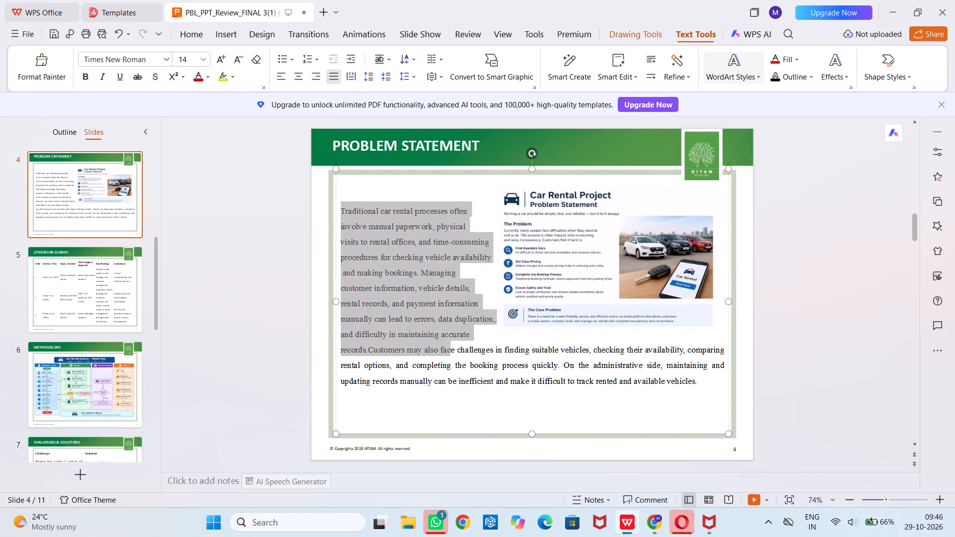
drag(454, 346, 664, 393)
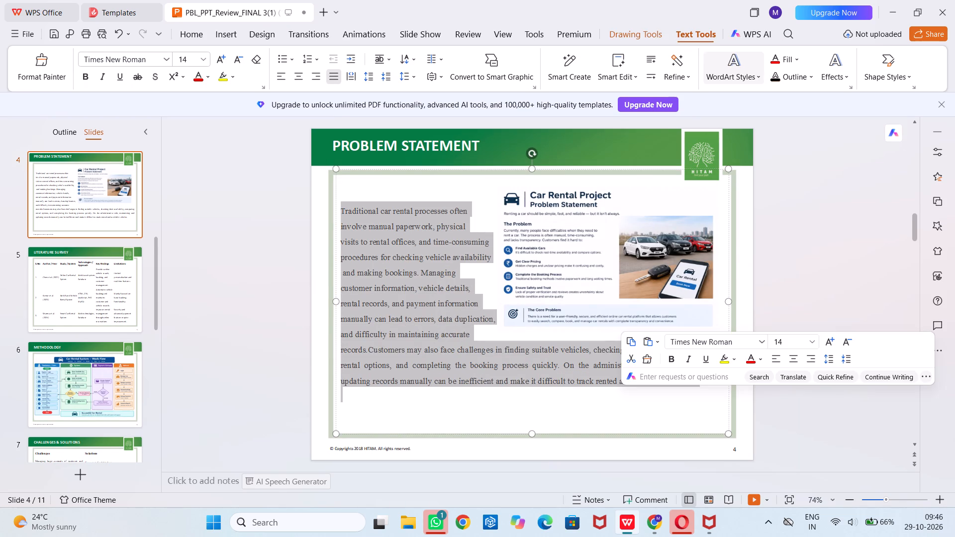
click(187, 57)
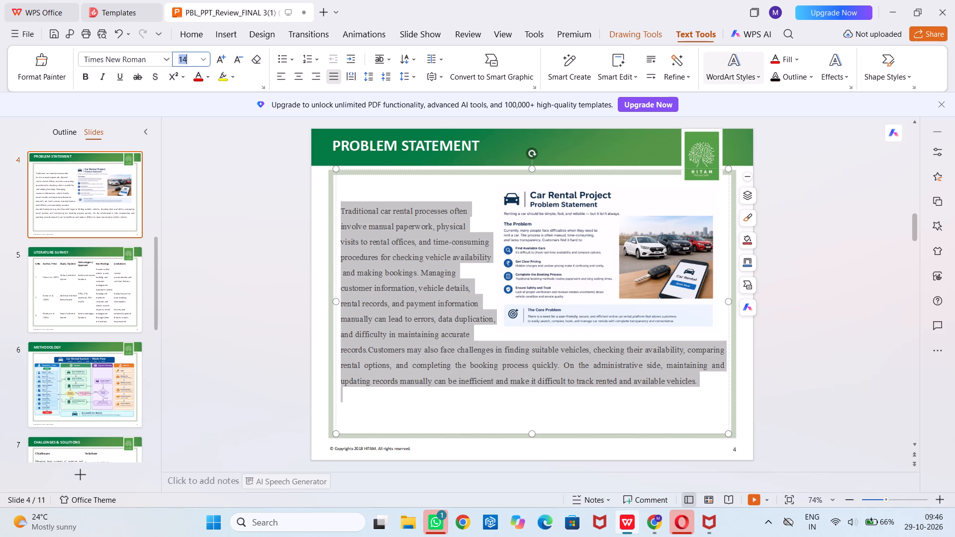
key(BackSpace)
text(16)
key(Return)
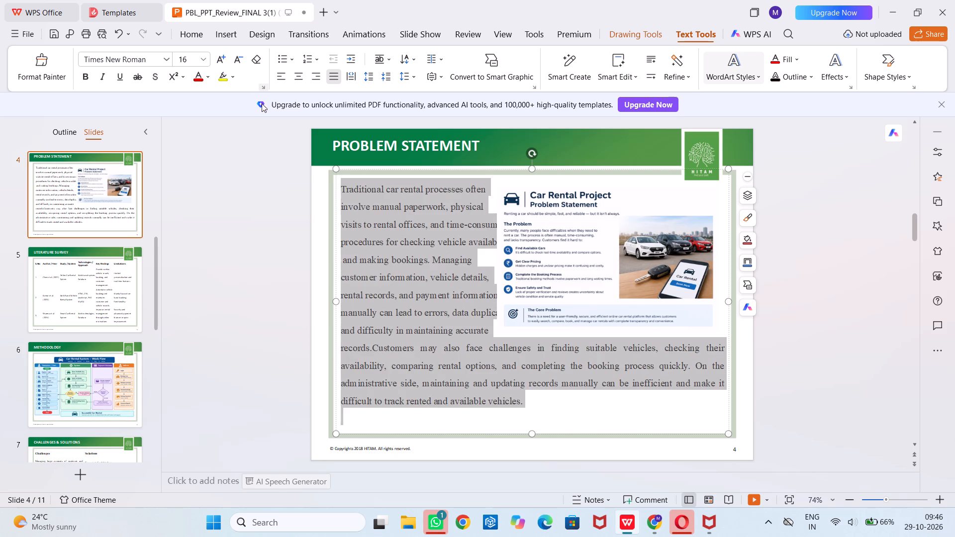
Add a blank line above the first line of the problem statement text.
click(343, 189)
key(Return)
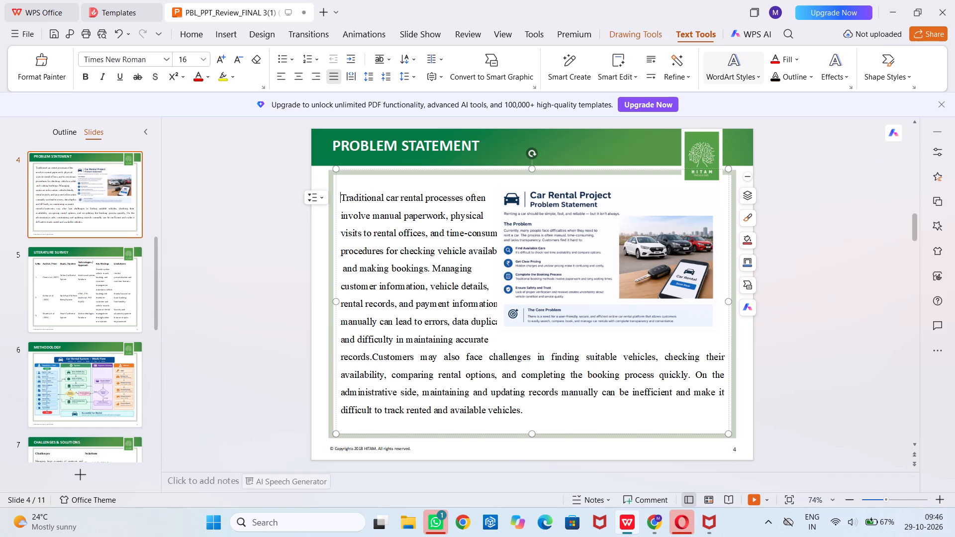
Move "information" onto a new line and join it with the line beginning "manually can lead to errors".
click(451, 307)
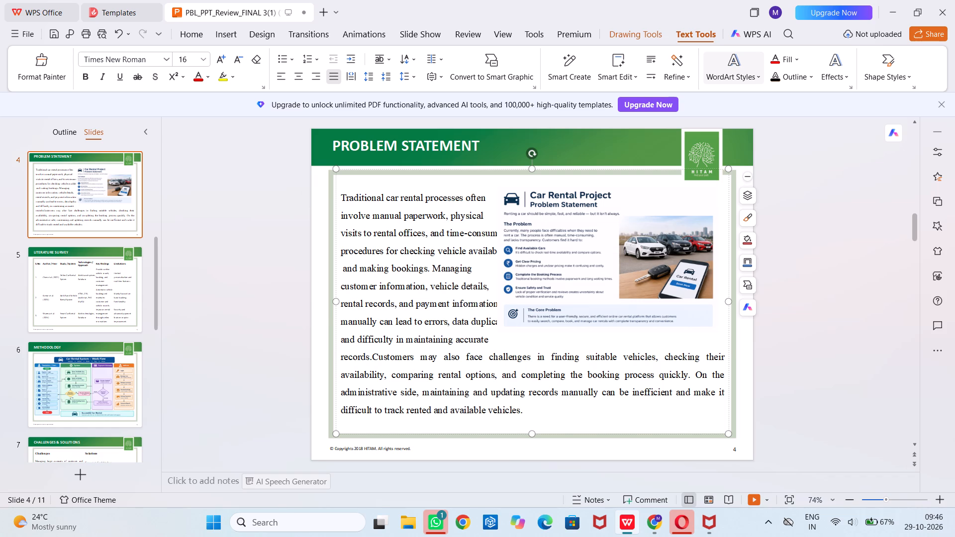
key(Return)
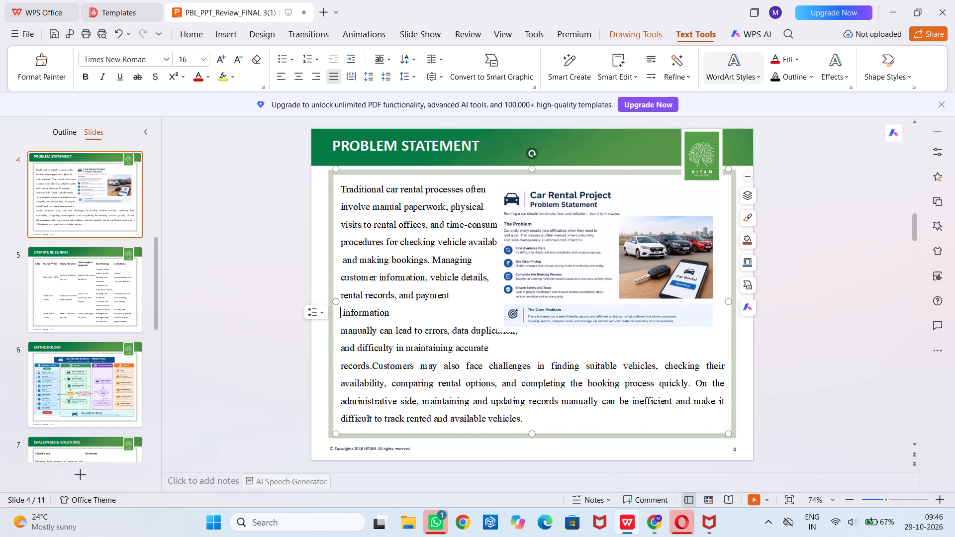
click(340, 333)
click(342, 332)
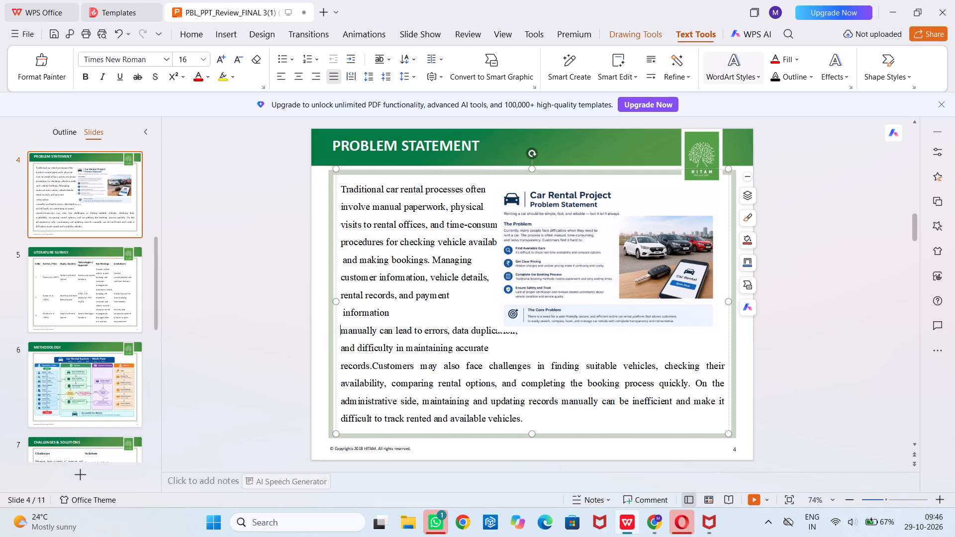
key(BackSpace)
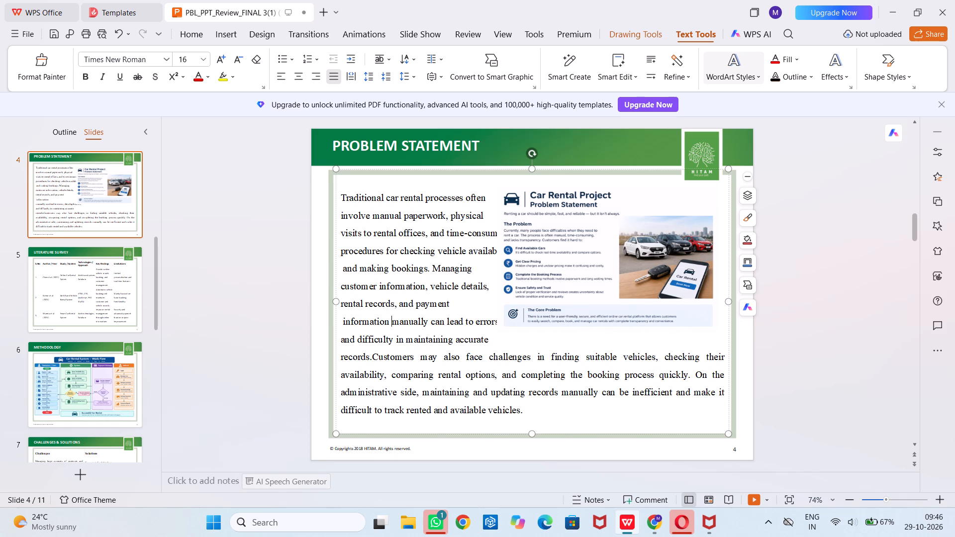
Stretch the infographic downward to a height of about 3.61 in.
click(618, 299)
drag(606, 333, 607, 339)
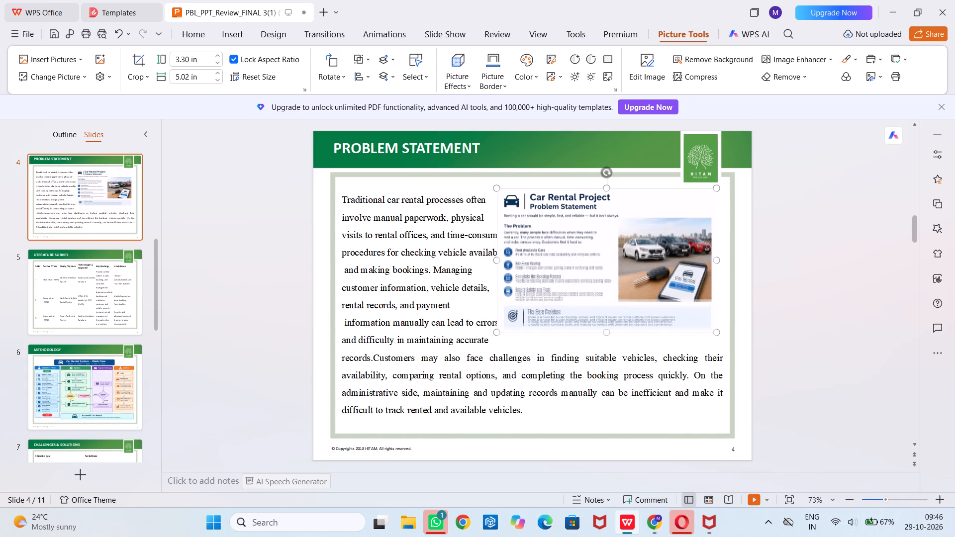
drag(607, 339, 611, 346)
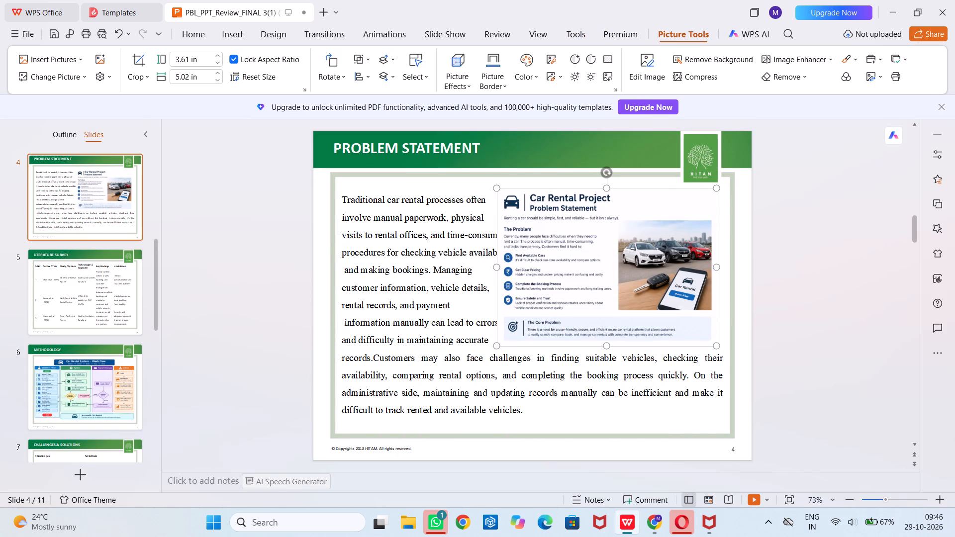
Break the text before "errors, data duplication," and before "time-consuming", and join "time-consuming" with the line beginning "procedures for checking".
click(477, 325)
key(Return)
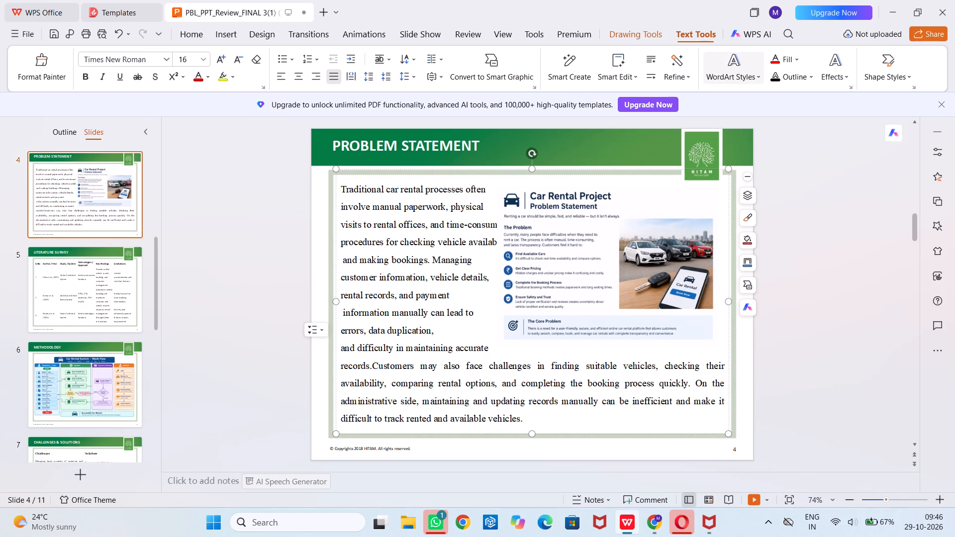
click(445, 228)
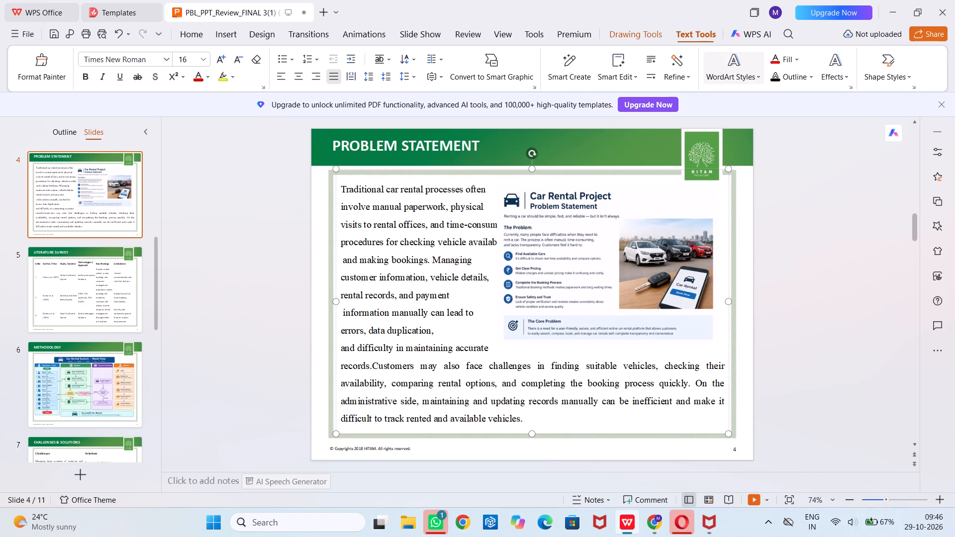
key(Return)
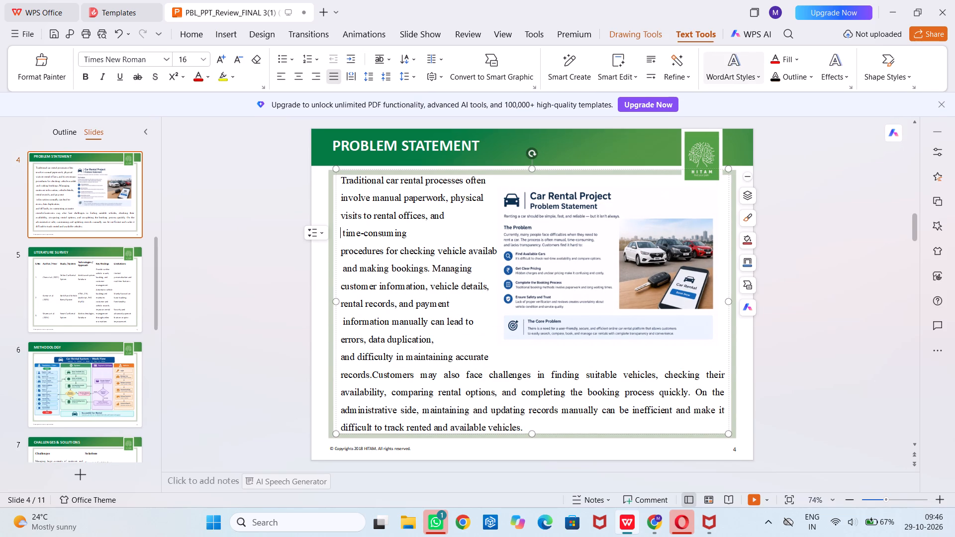
click(342, 254)
key(BackSpace)
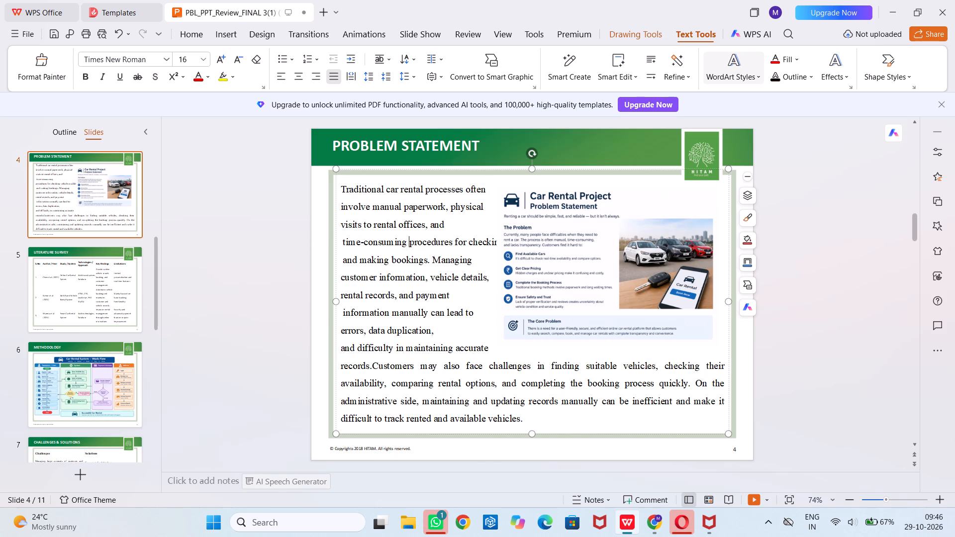
scroll(467, 278, up, 1)
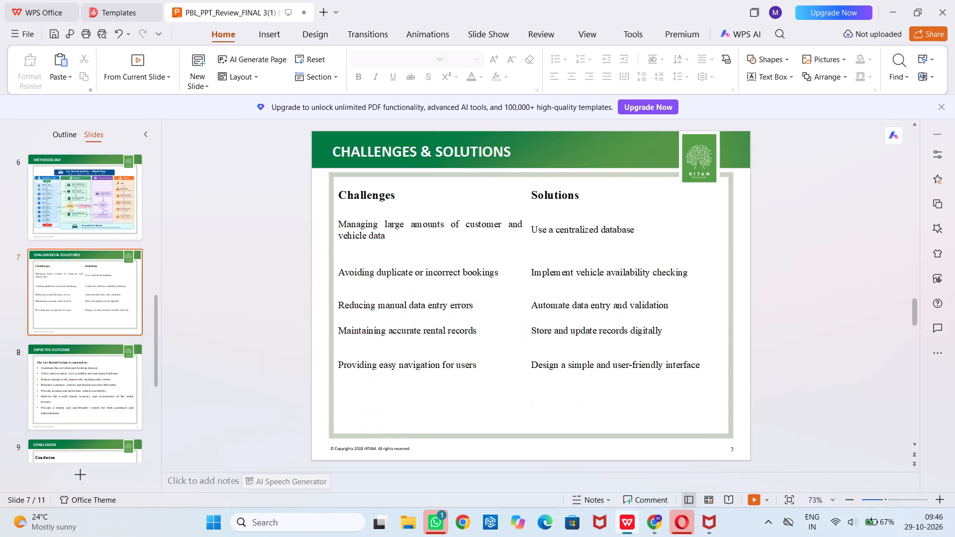
key(Up)
key(Up)
key(Up)
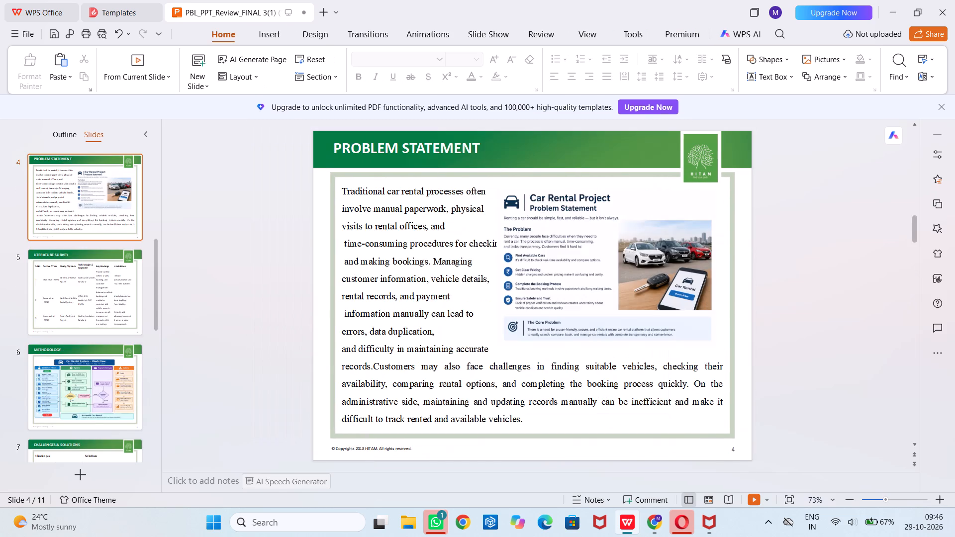
key(Down)
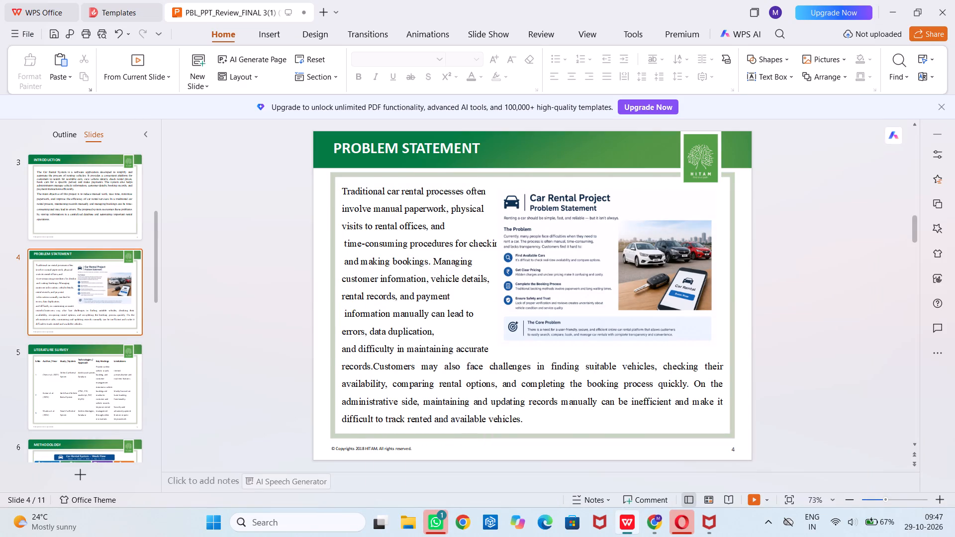
Review the content and layout of the other slides, from LITERATURE SURVEY onward and back to ABSTRACT and INTRODUCTION.
key(Down)
key(Down)
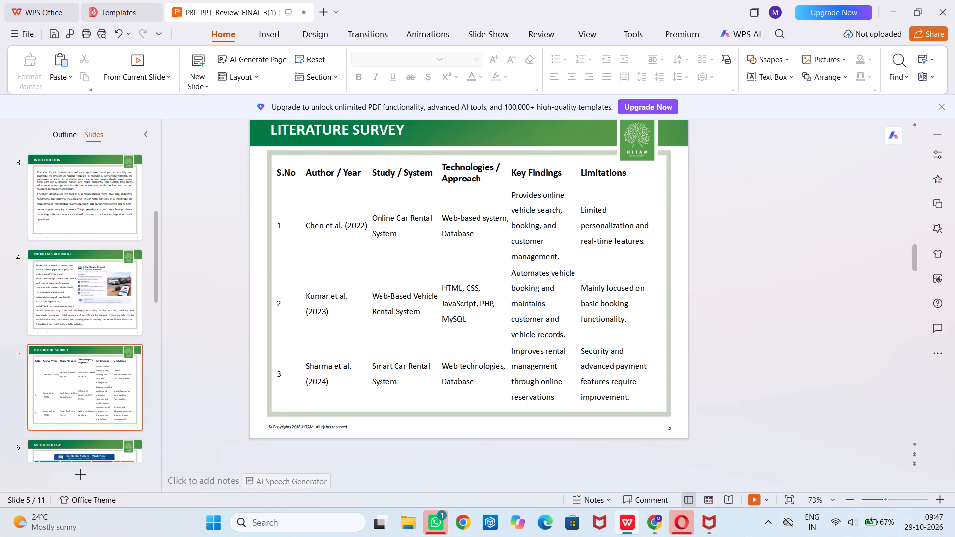
key(Up)
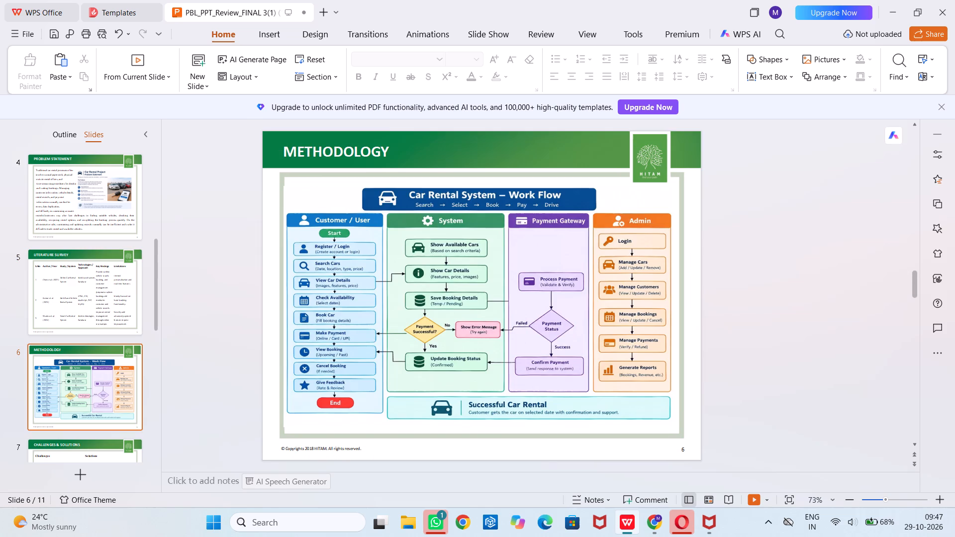
key(Down)
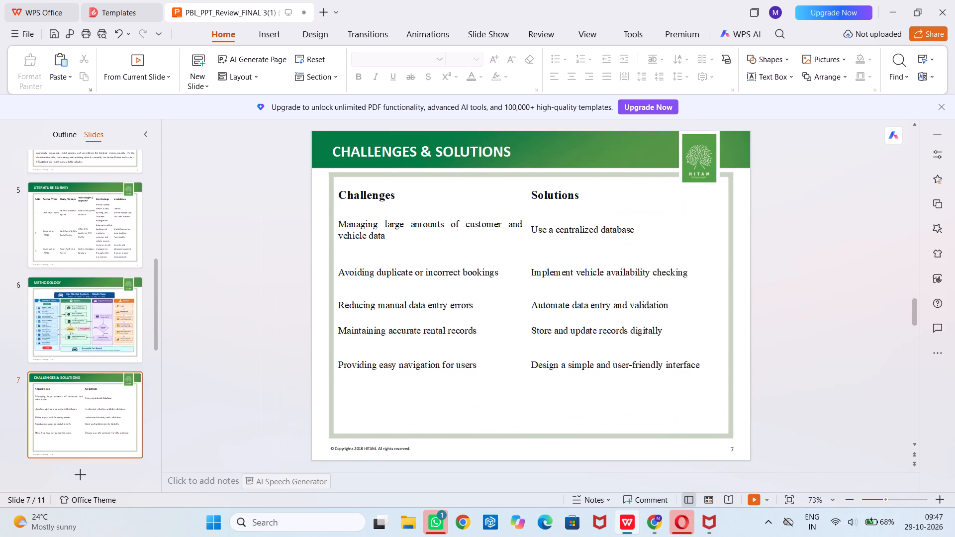
key(Down)
key(Up)
key(Down)
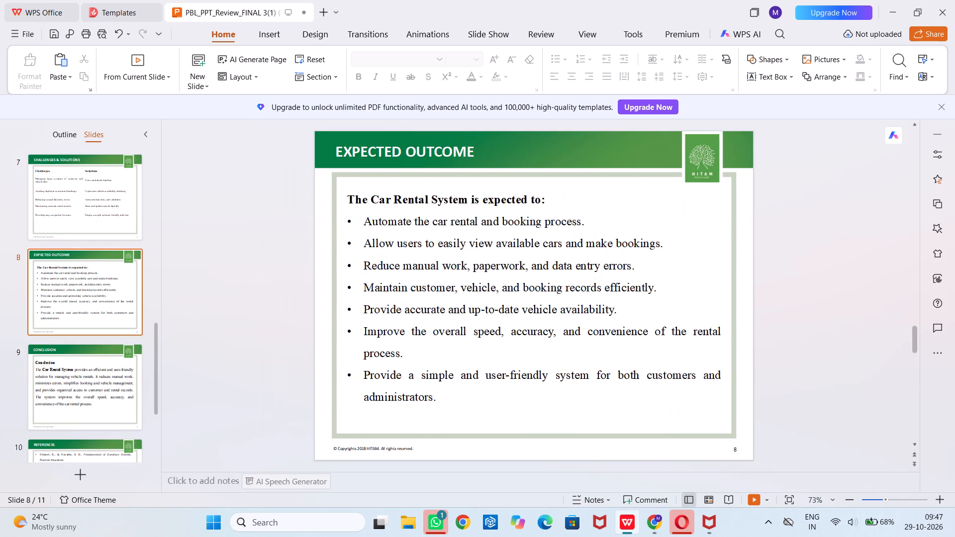
key(Down)
key(Down)
key(Up)
key(Up)
key(Up)
key(Up)
key(Up)
key(Up)
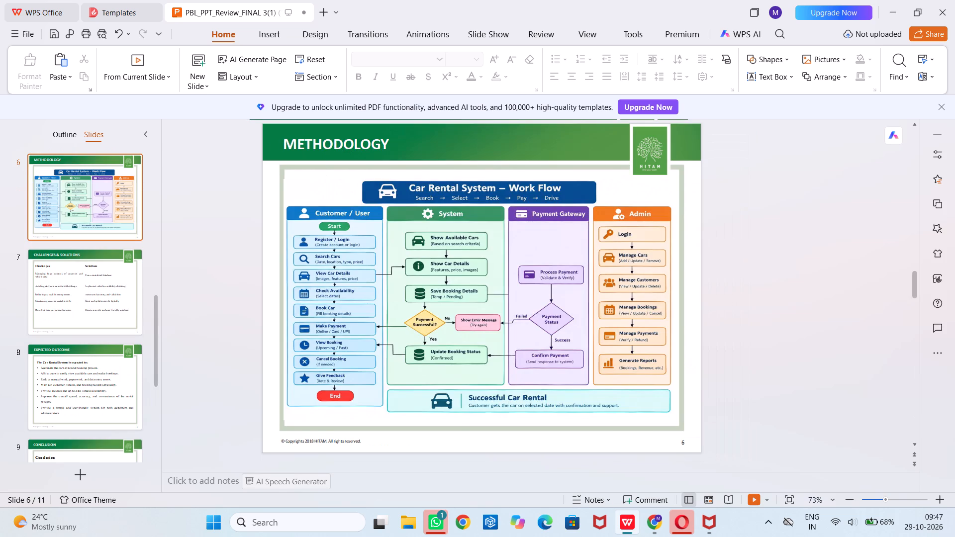
key(Up)
key(Up)
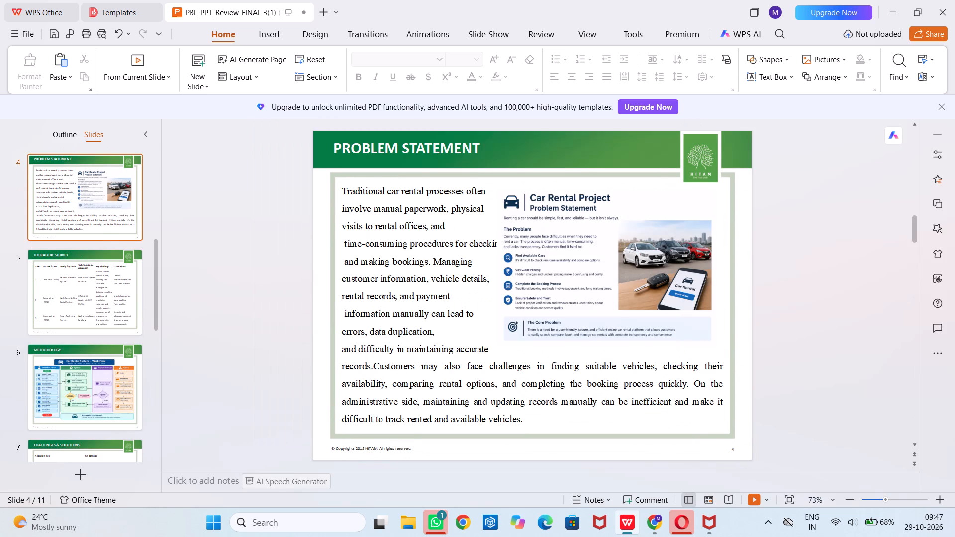
key(Up)
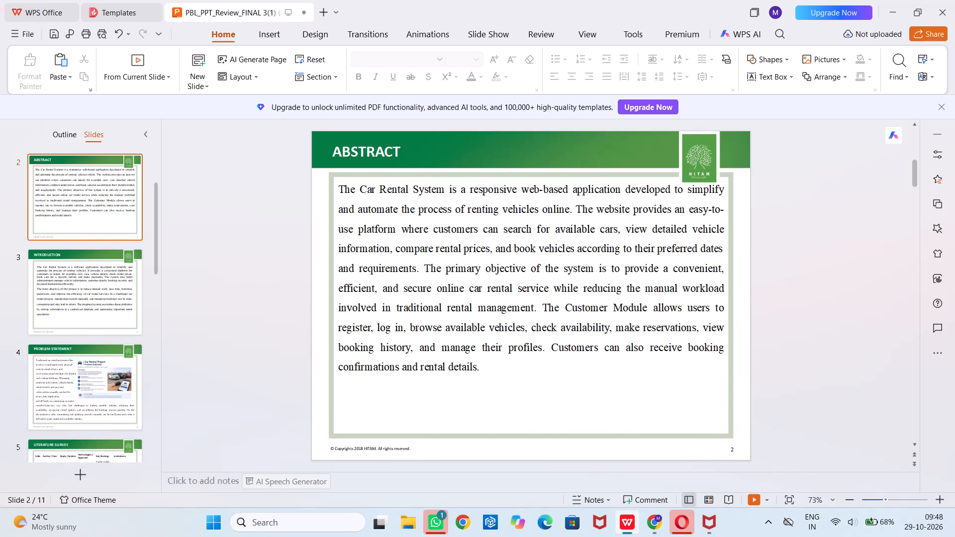
key(Down)
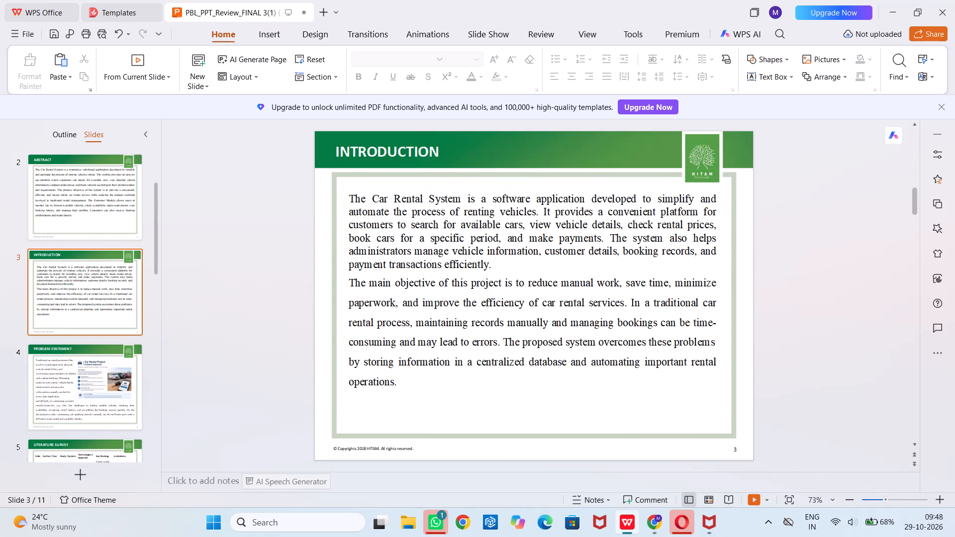
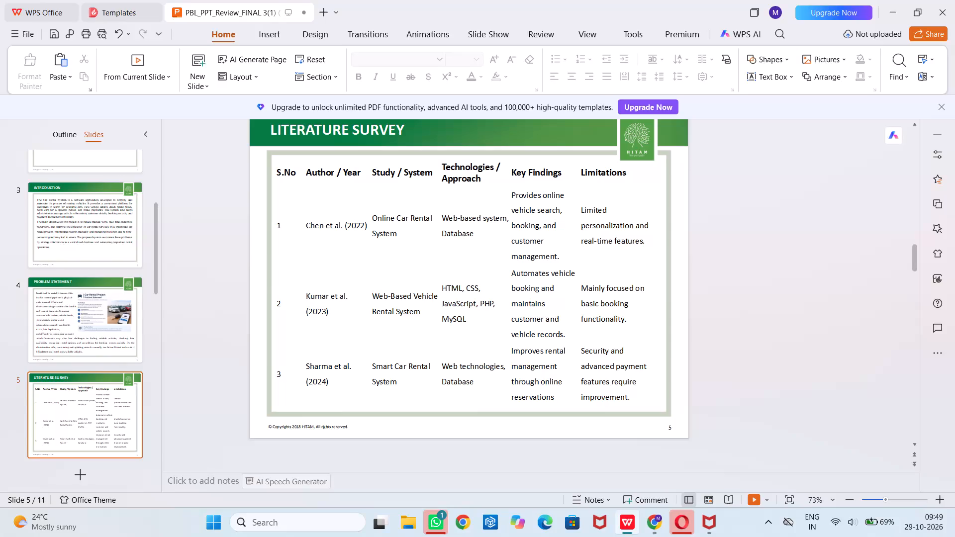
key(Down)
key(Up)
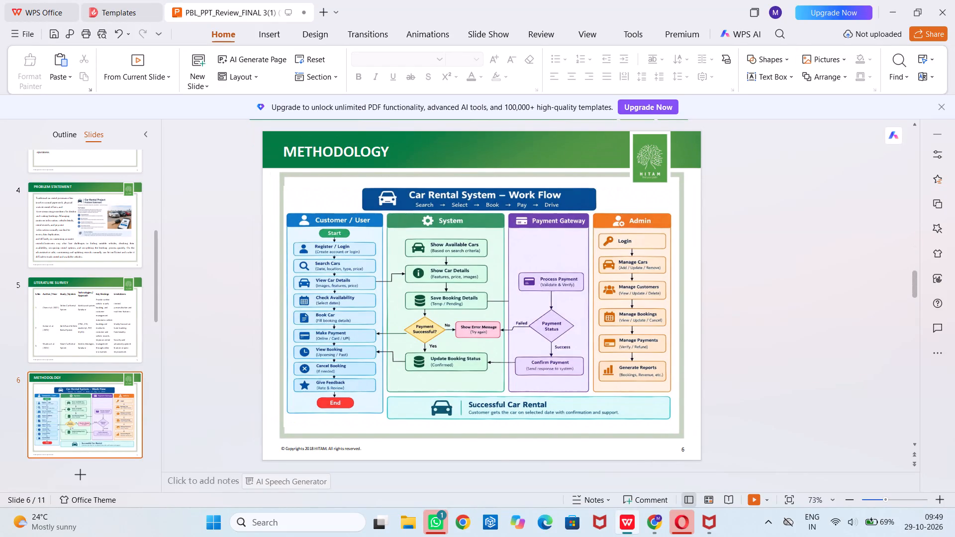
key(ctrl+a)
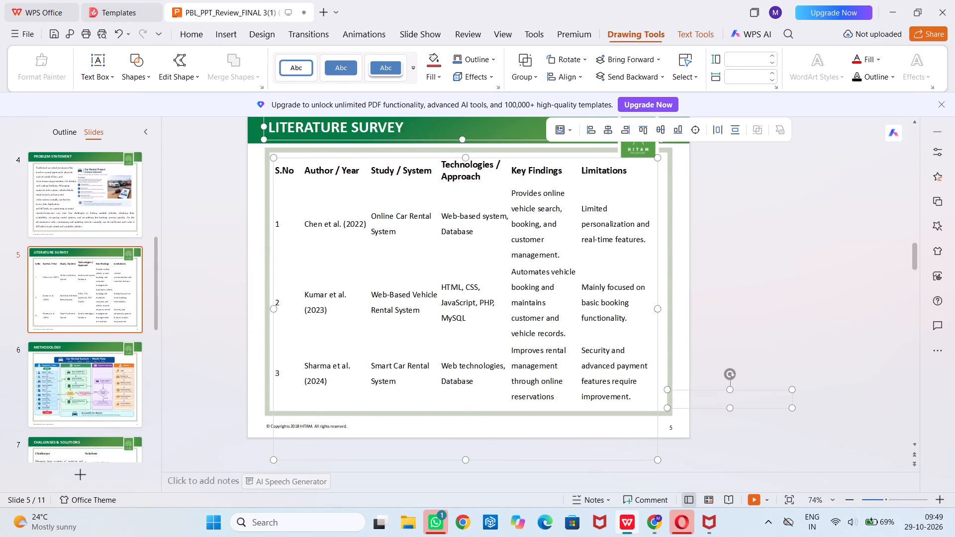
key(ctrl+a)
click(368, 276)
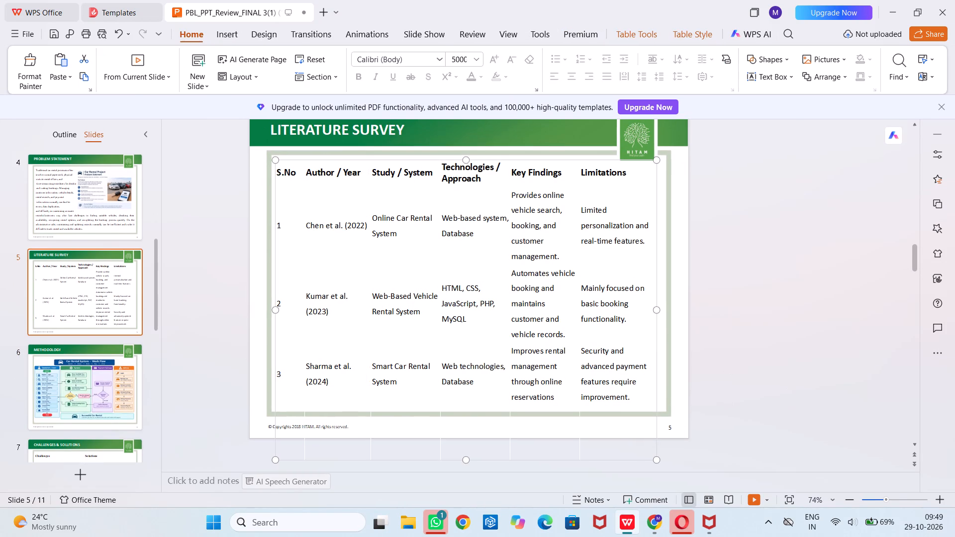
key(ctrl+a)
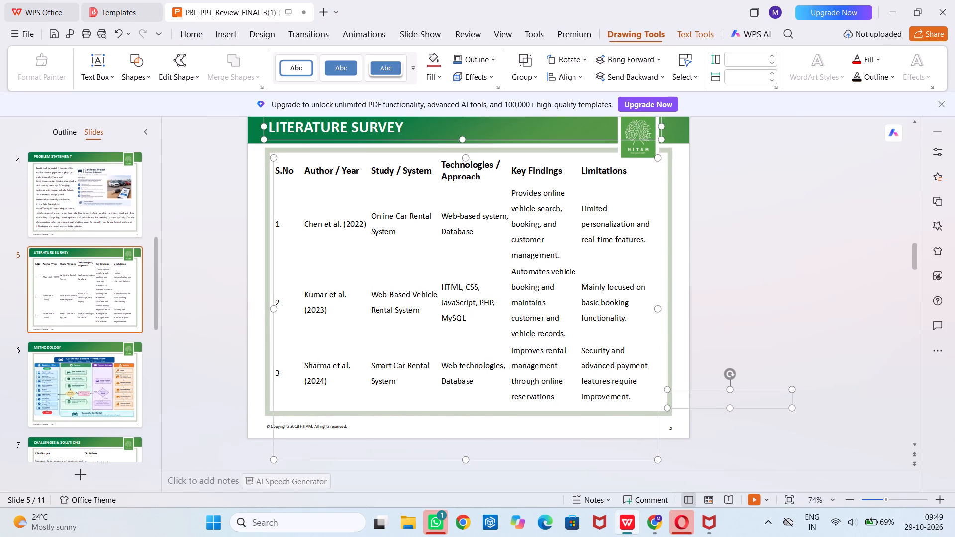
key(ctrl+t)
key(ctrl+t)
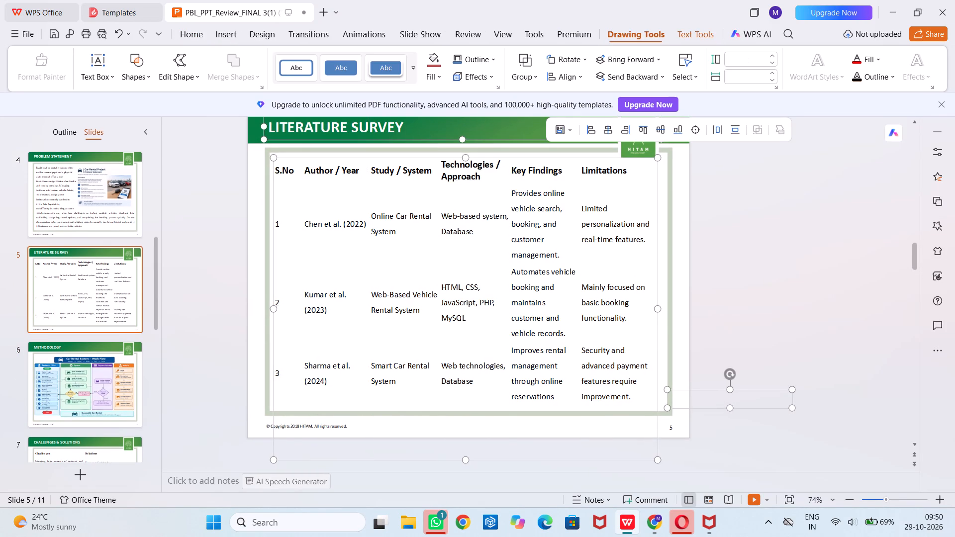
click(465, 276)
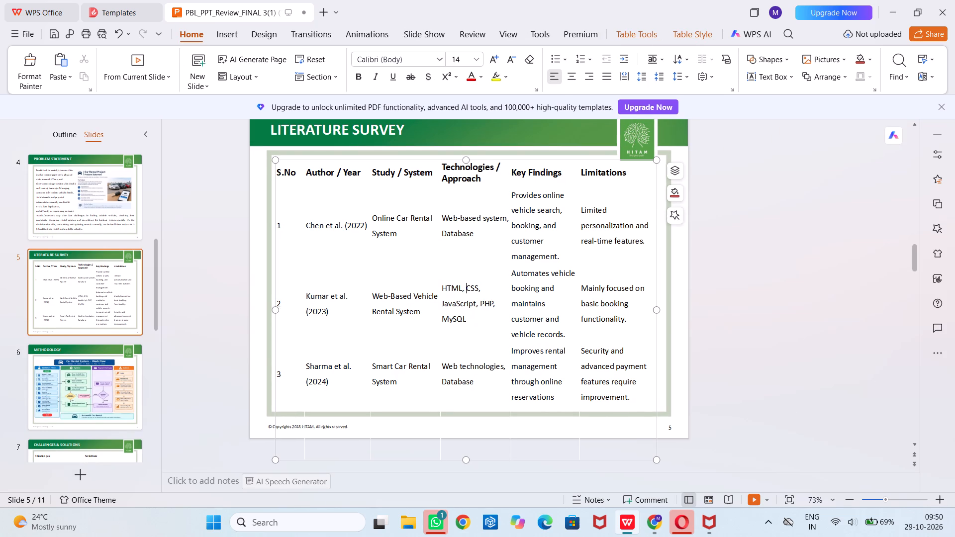
Select all cells of the LITERATURE SURVEY table, from the S.No header through the last Limitations entry.
click(279, 172)
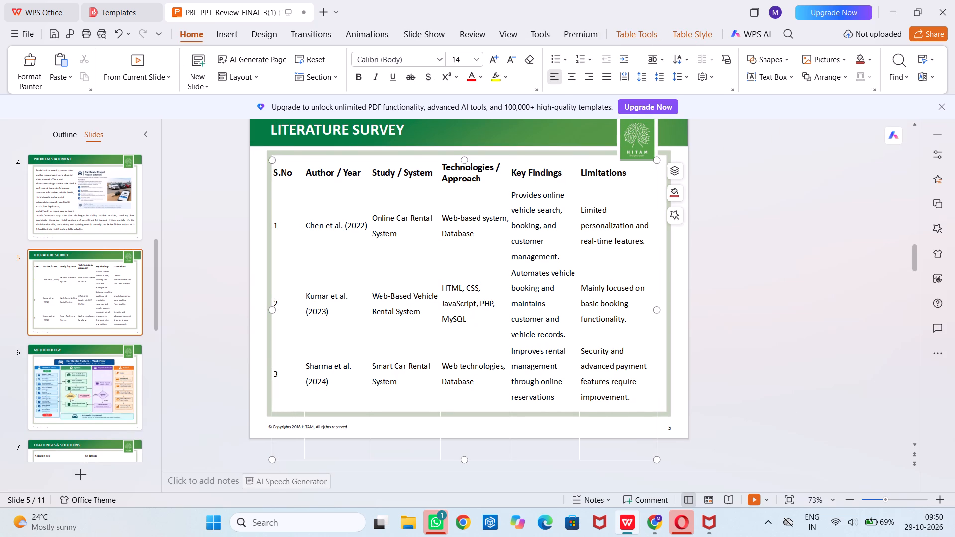
drag(641, 399, 287, 183)
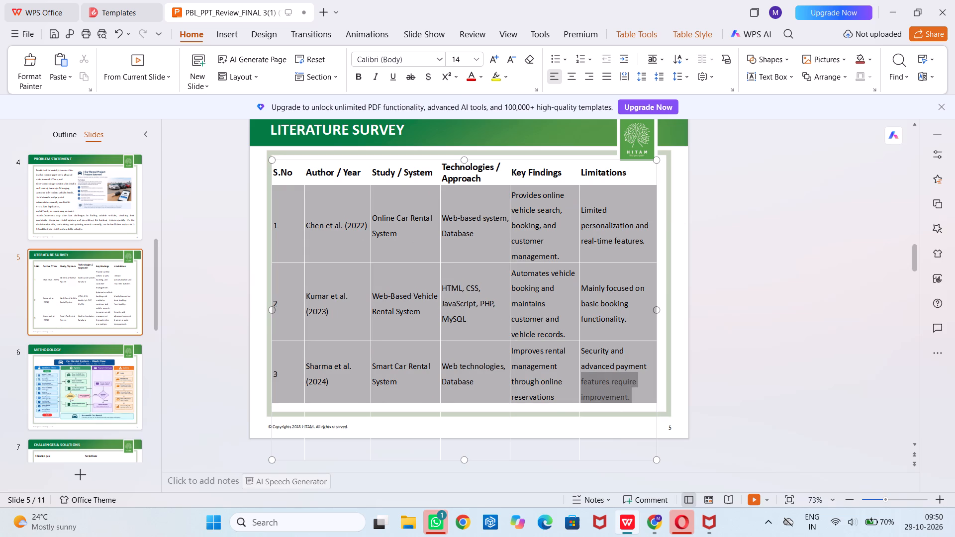
drag(287, 183, 286, 178)
key(ctrl+t)
key(ctrl+t)
key(ctrl+t)
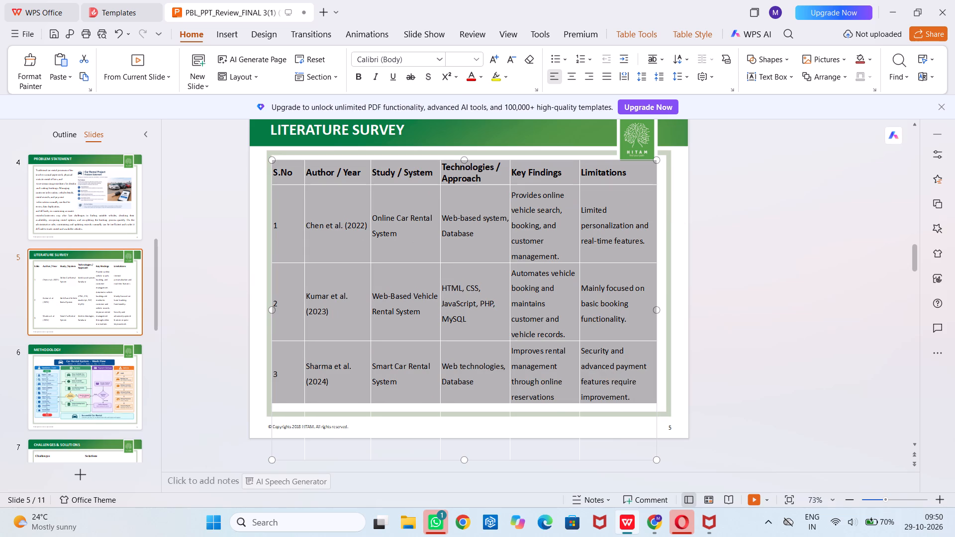
key(ctrl+t)
key(ctrl+shift+t)
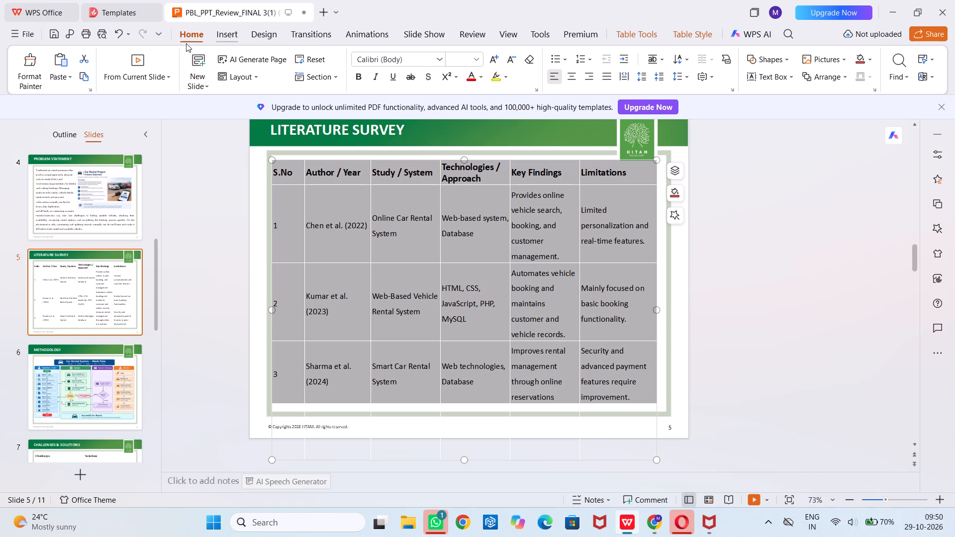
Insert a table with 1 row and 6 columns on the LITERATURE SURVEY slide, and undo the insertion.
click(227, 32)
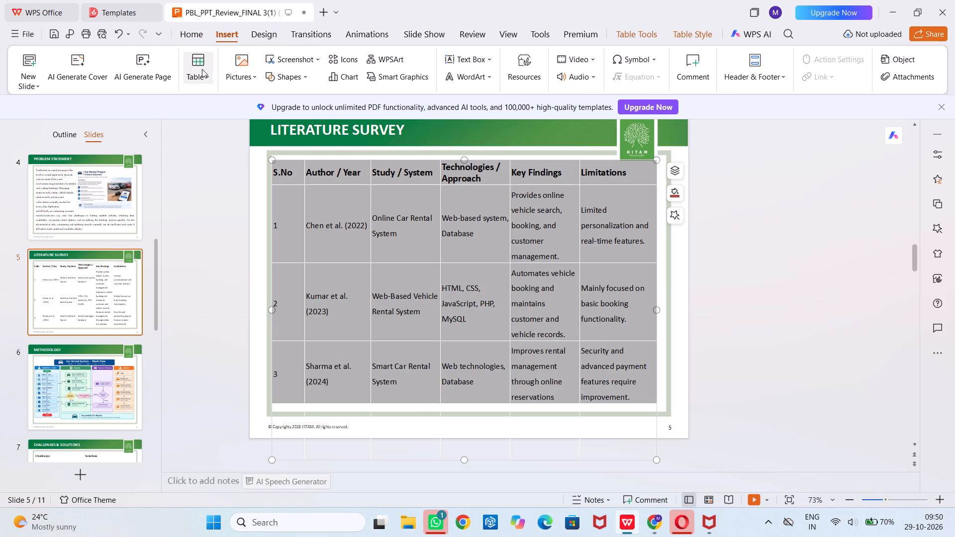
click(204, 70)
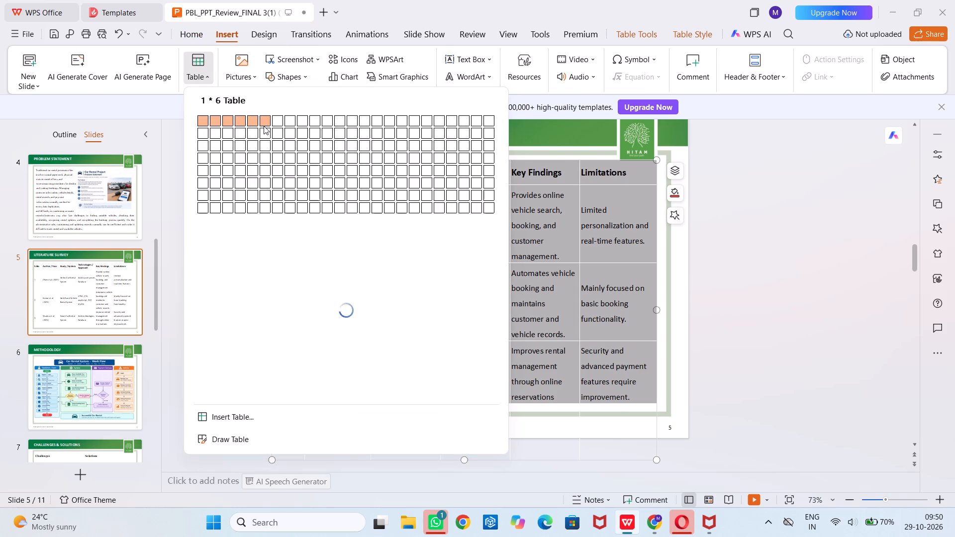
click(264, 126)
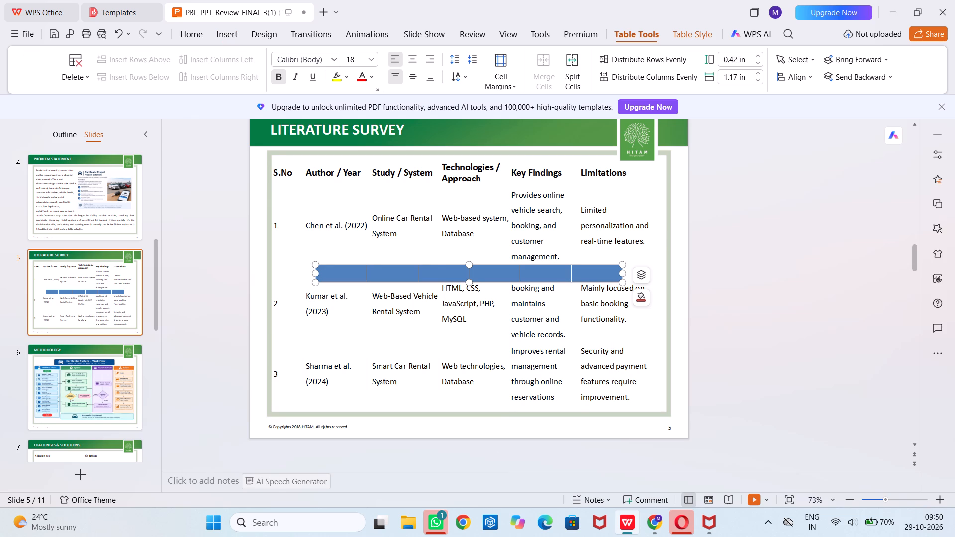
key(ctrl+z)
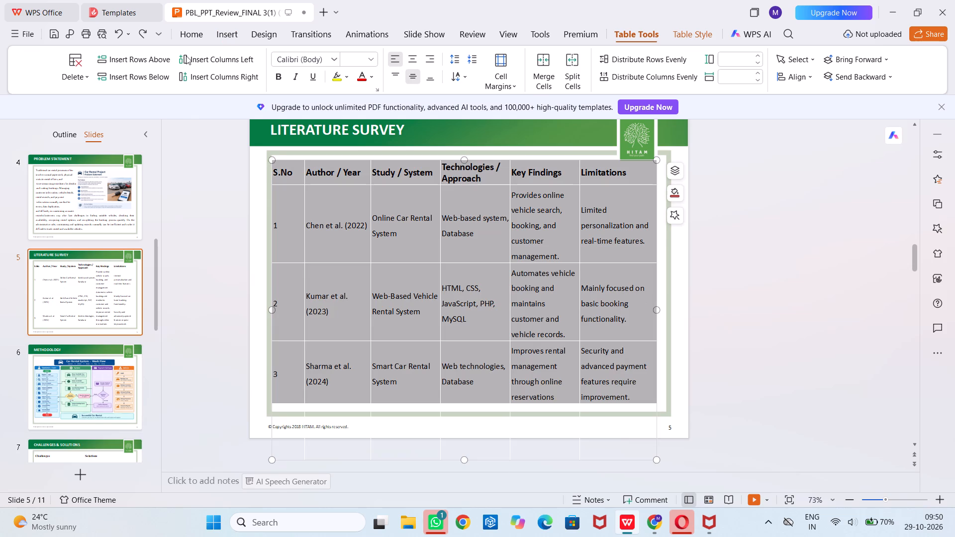
Copy the selected literature survey table, replace all text in the open Notepad document with it, and return to the presentation.
click(234, 35)
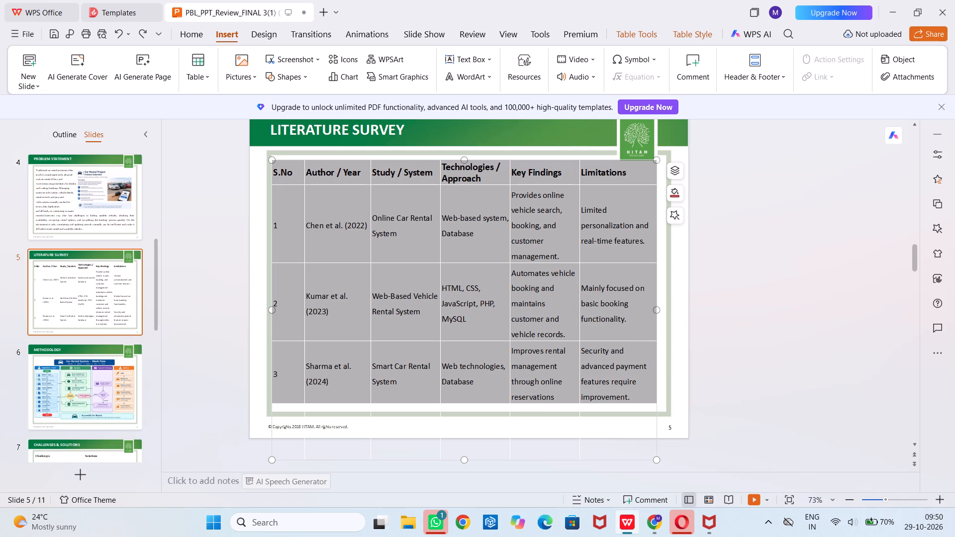
key(ctrl+c)
text(note)
key(Return)
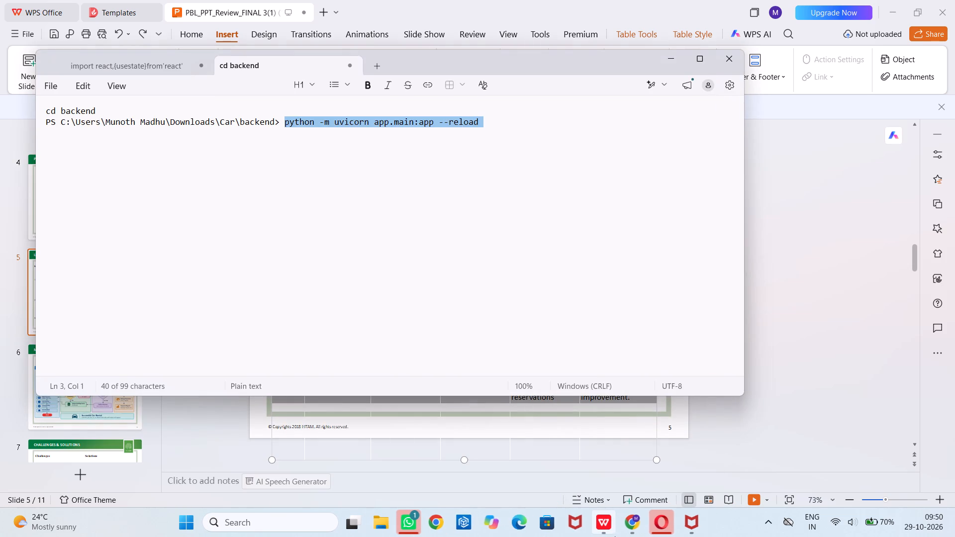
key(ctrl+v)
key(ctrl+a)
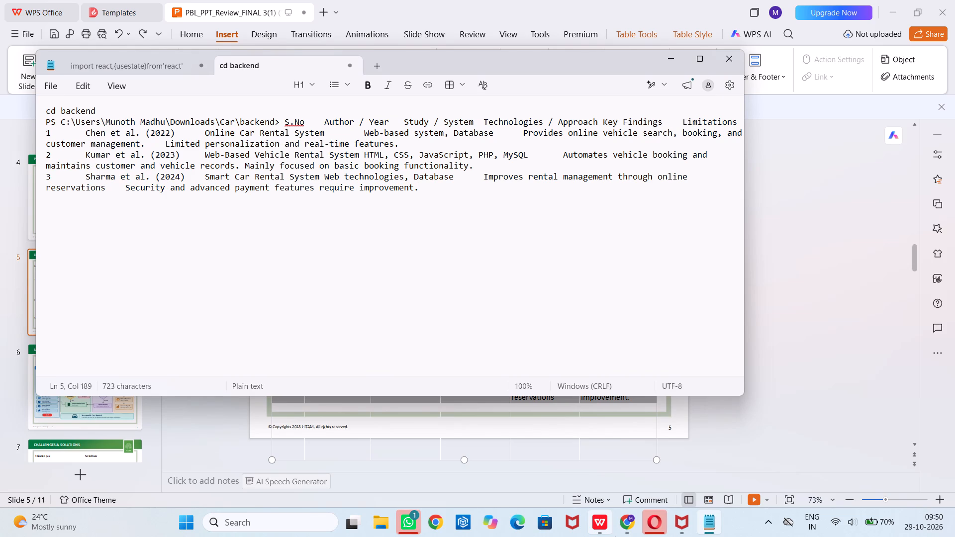
key(ctrl+v)
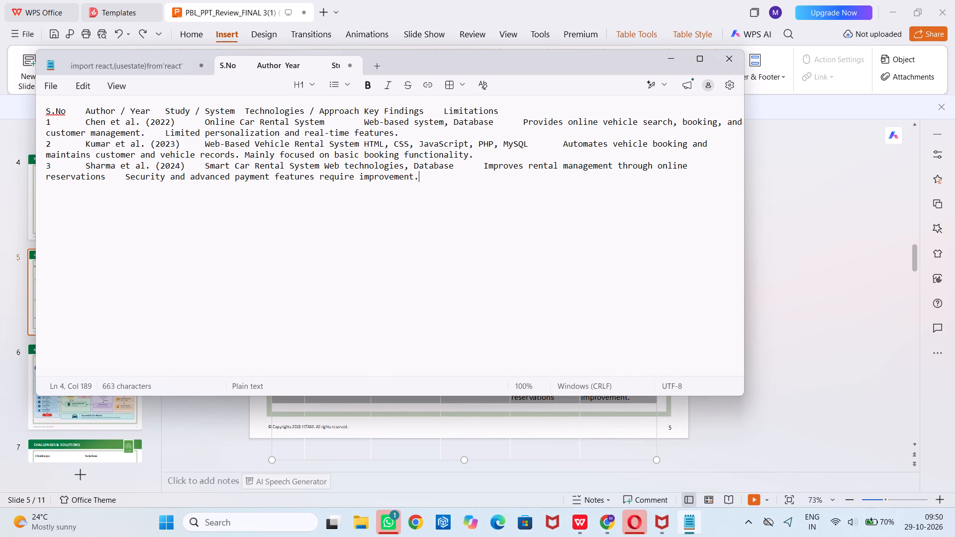
click(673, 54)
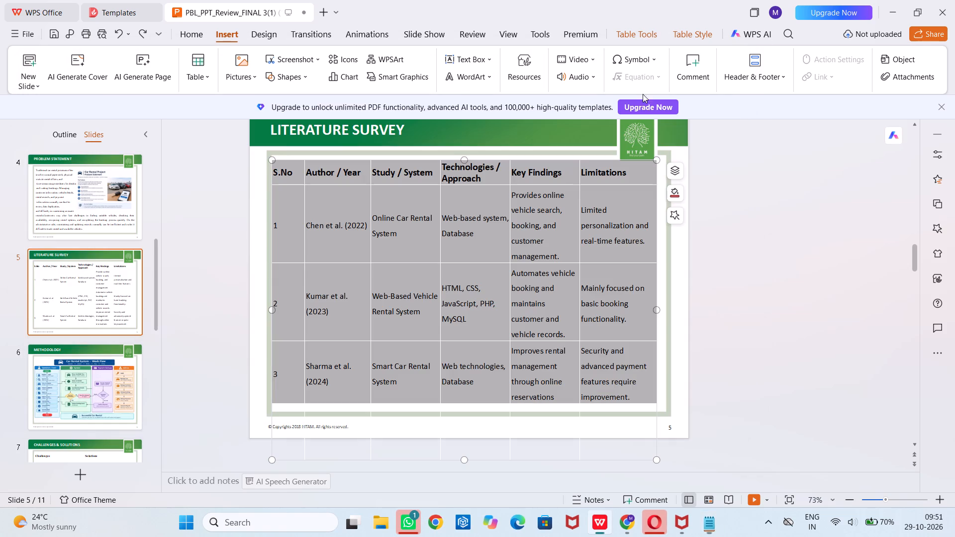
Insert a new table with 4 rows and 6 columns on the LITERATURE SURVEY slide.
click(193, 58)
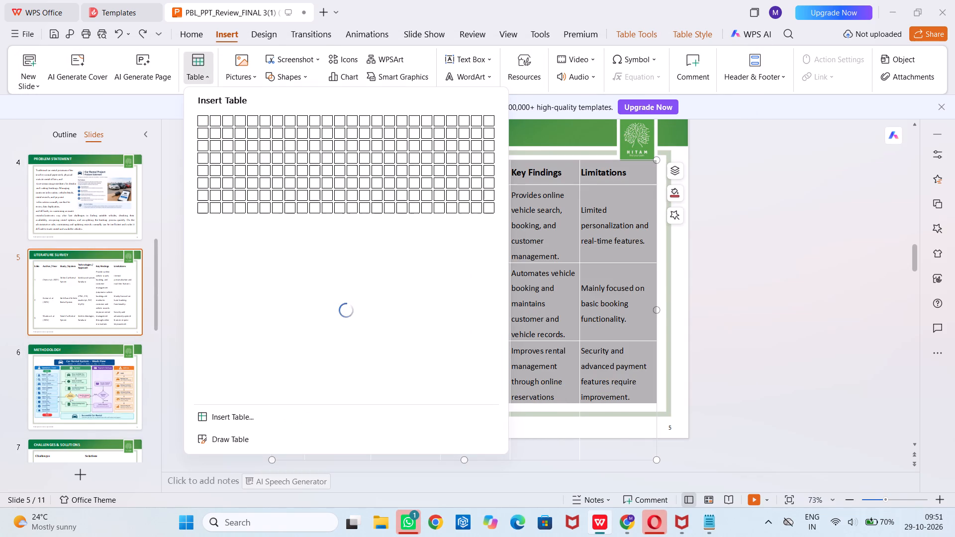
click(823, 270)
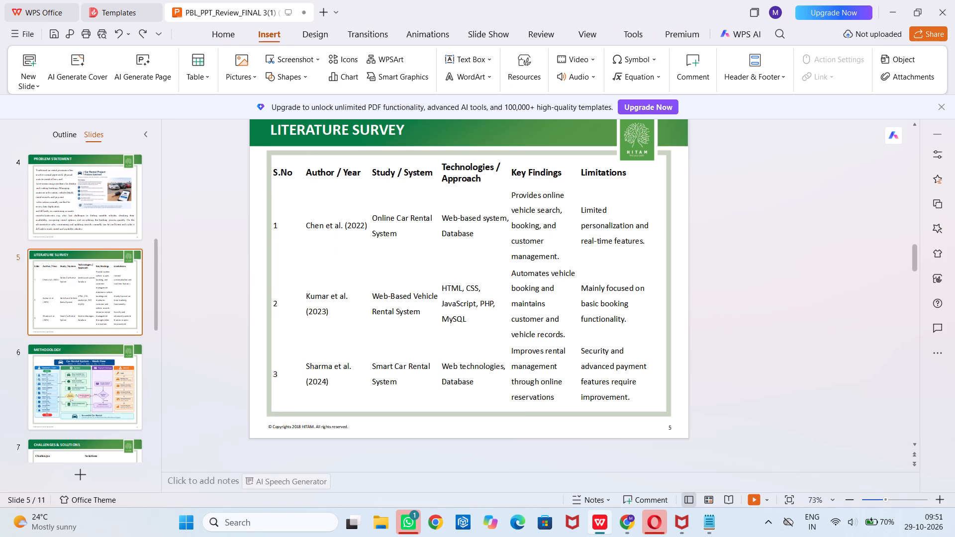
click(191, 63)
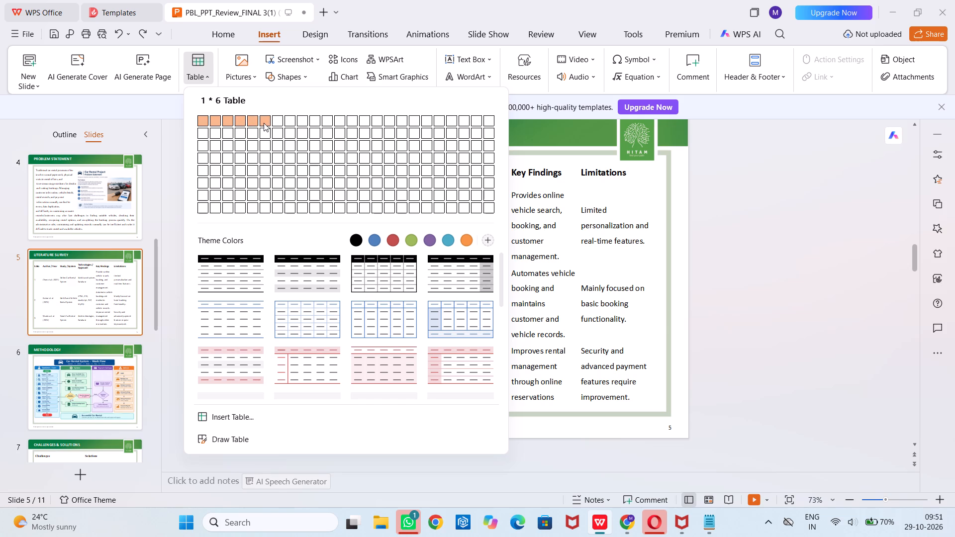
click(265, 155)
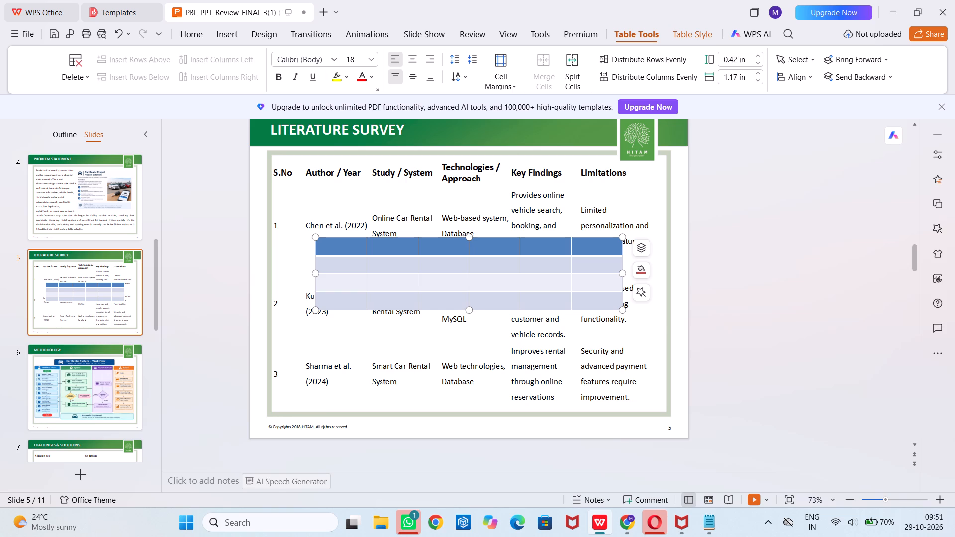
Stretch the new table to fill the slide's content frame, with rows about 1.43 in high and columns about 1.48 in wide.
drag(470, 314, 470, 402)
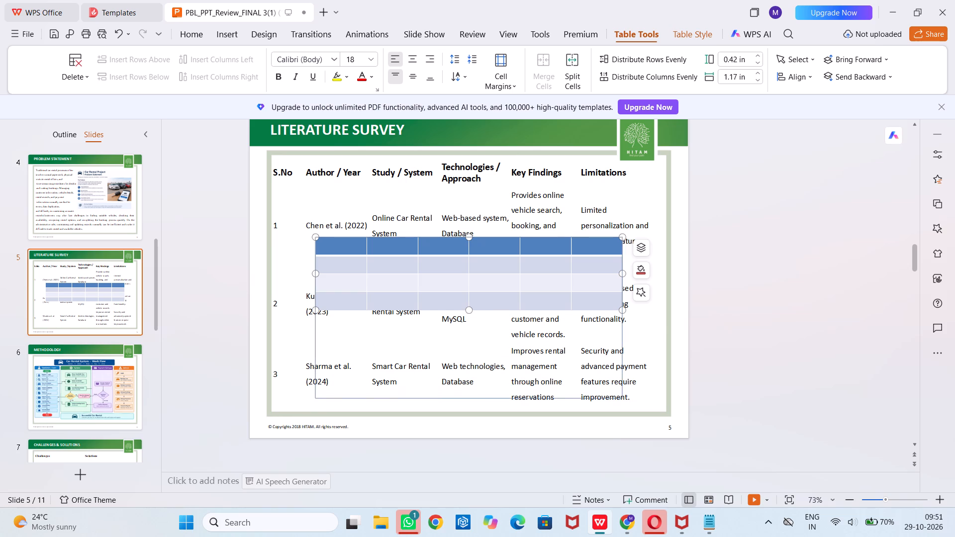
drag(469, 238, 471, 169)
drag(469, 312, 469, 318)
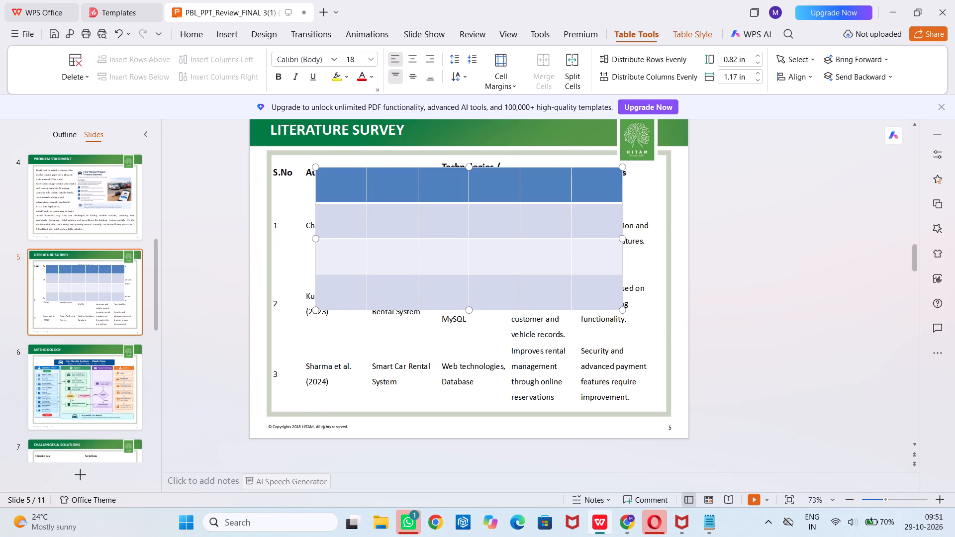
drag(469, 318, 474, 400)
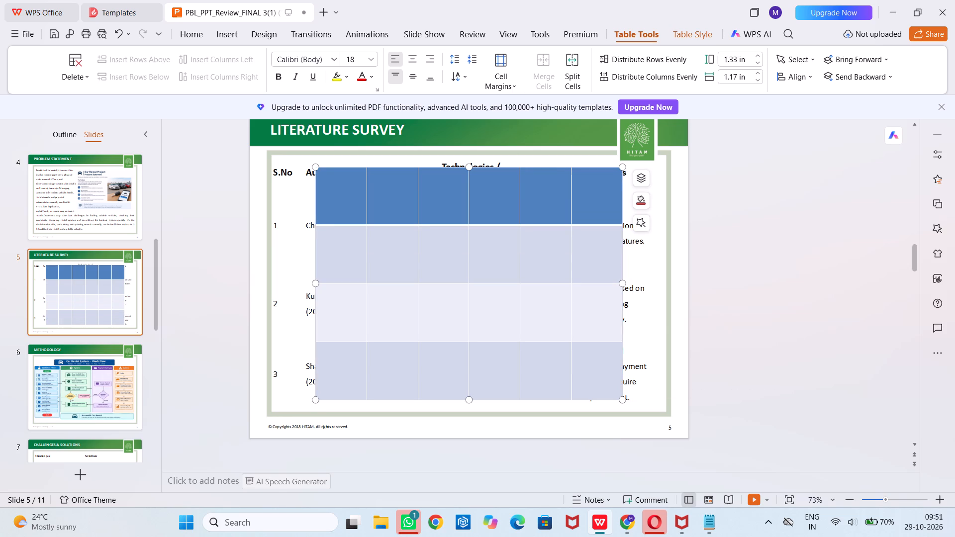
drag(317, 284, 286, 279)
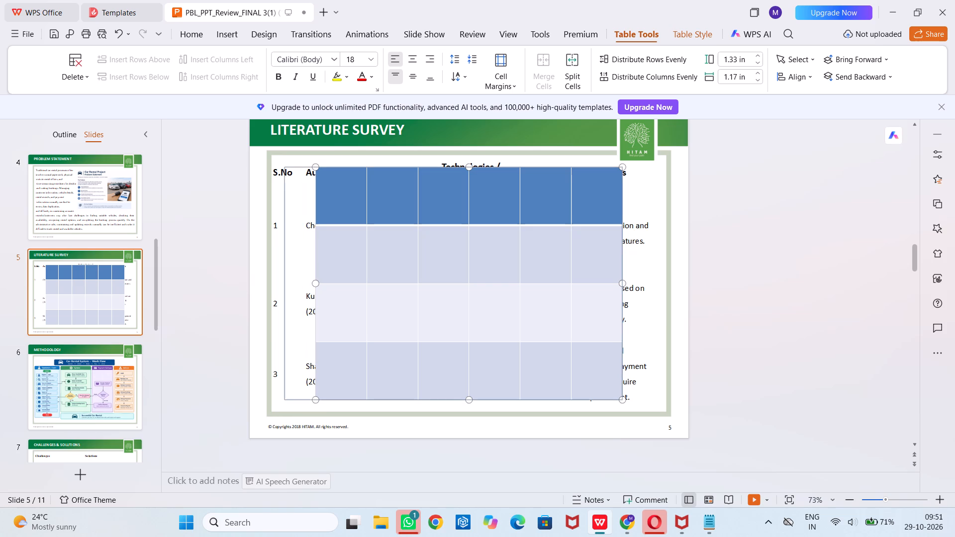
drag(286, 279, 276, 277)
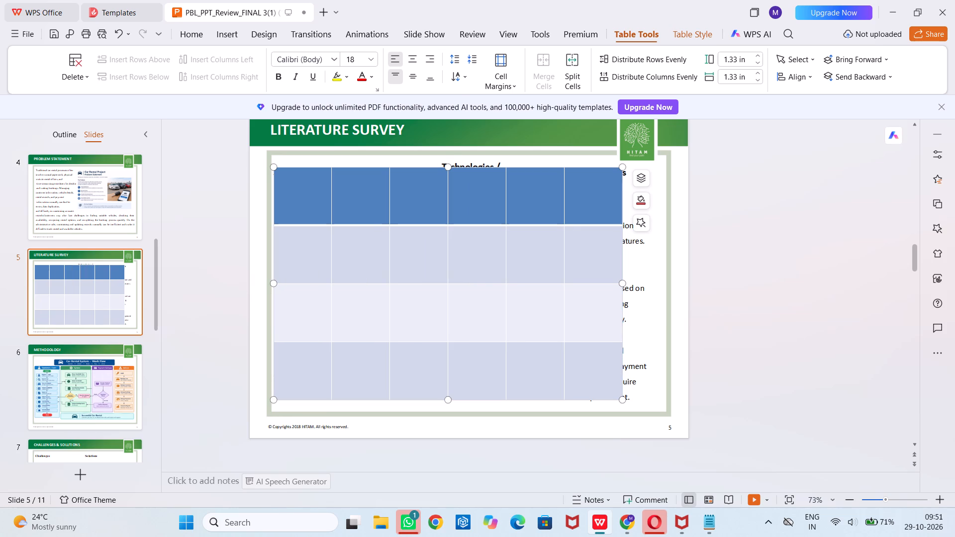
drag(622, 284, 663, 291)
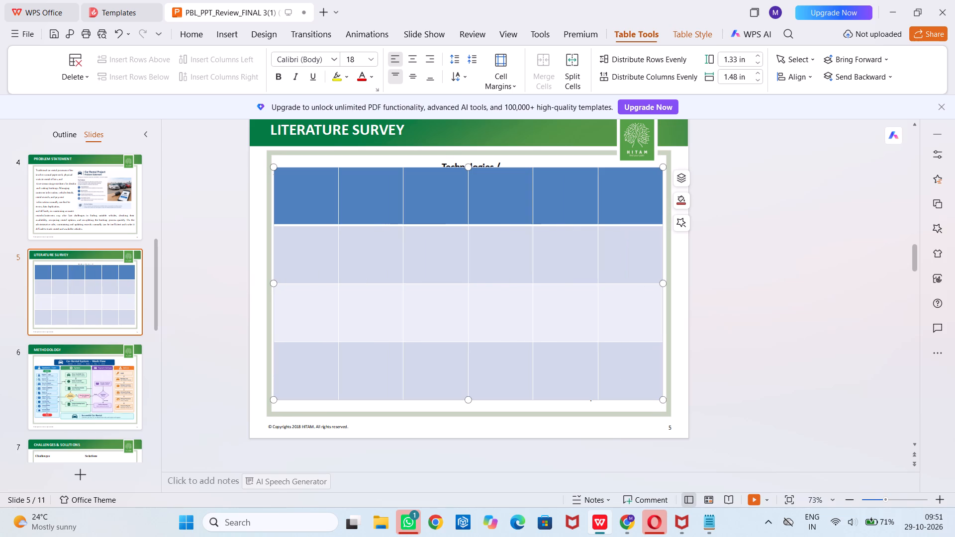
drag(472, 167, 472, 166)
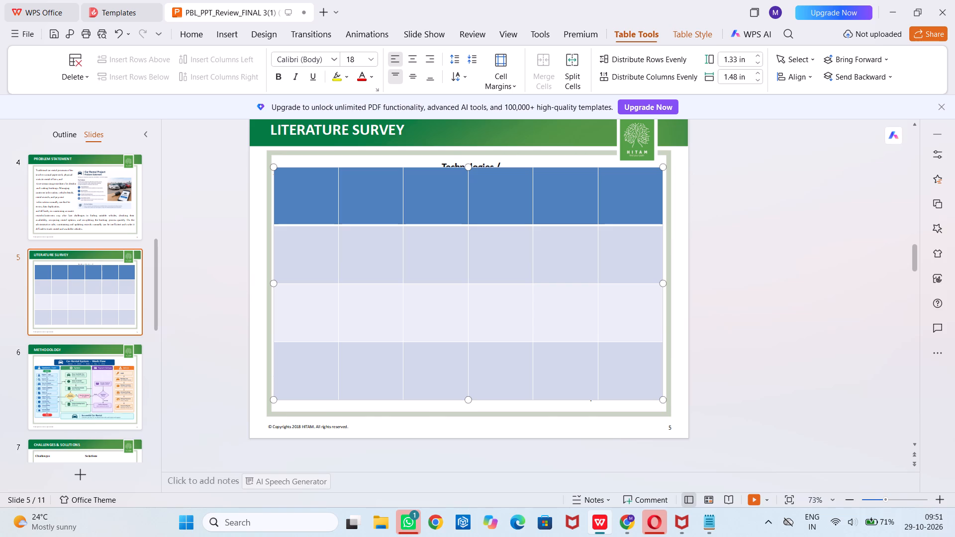
drag(472, 166, 469, 156)
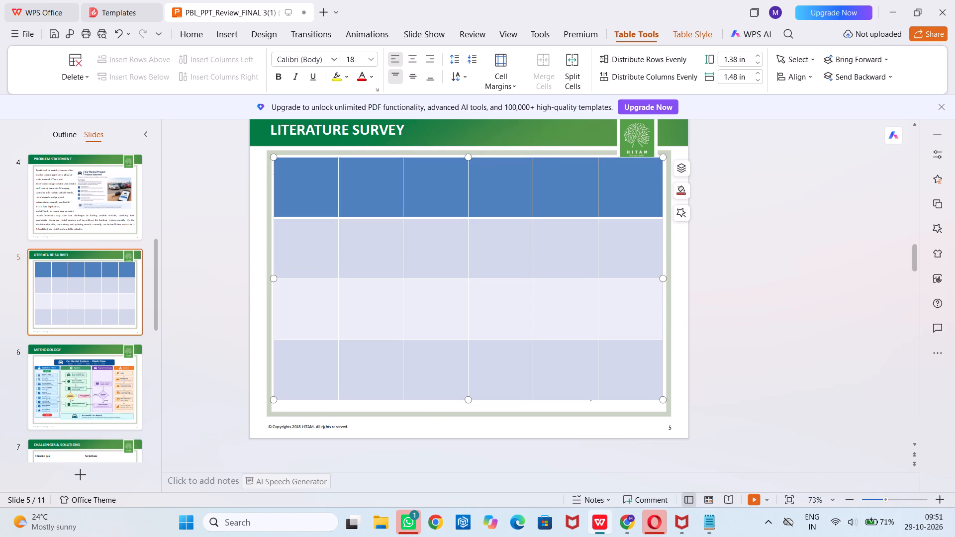
drag(470, 399, 470, 407)
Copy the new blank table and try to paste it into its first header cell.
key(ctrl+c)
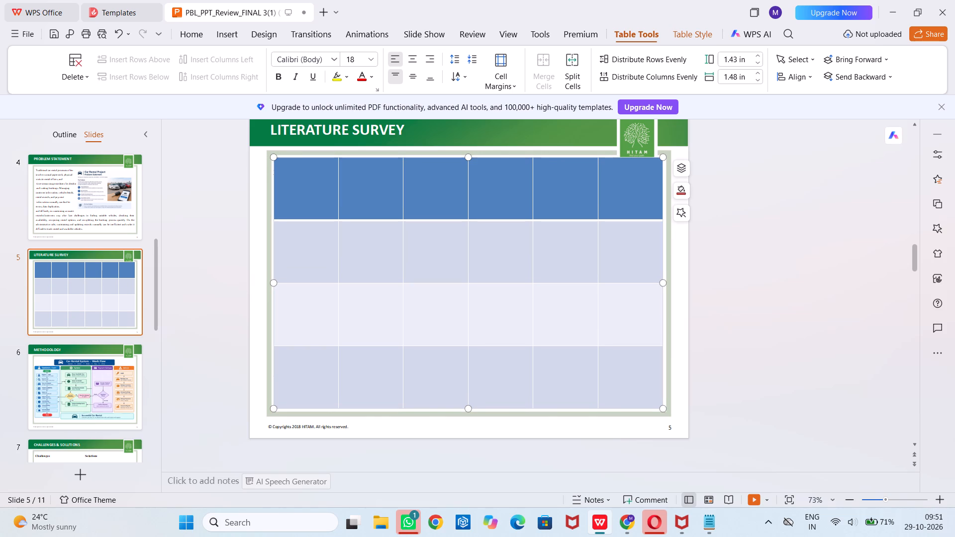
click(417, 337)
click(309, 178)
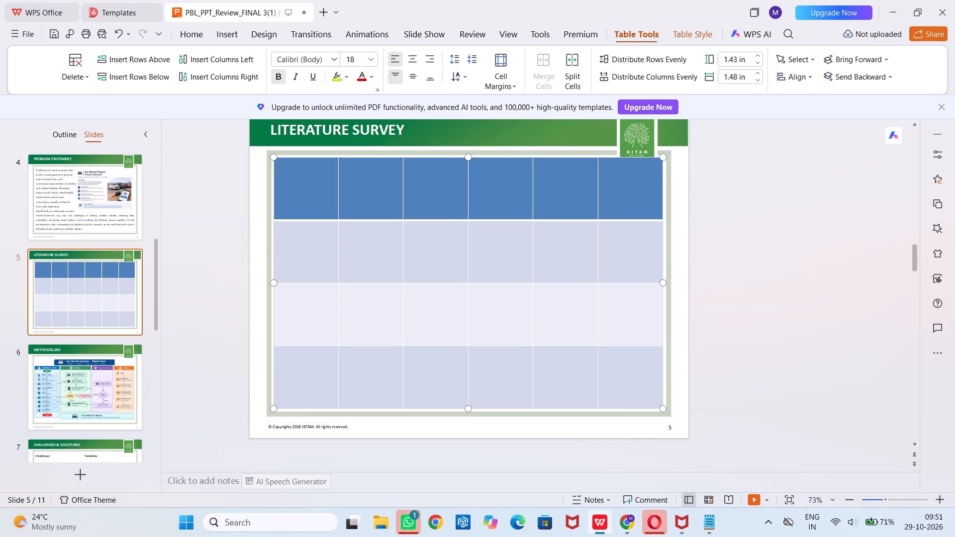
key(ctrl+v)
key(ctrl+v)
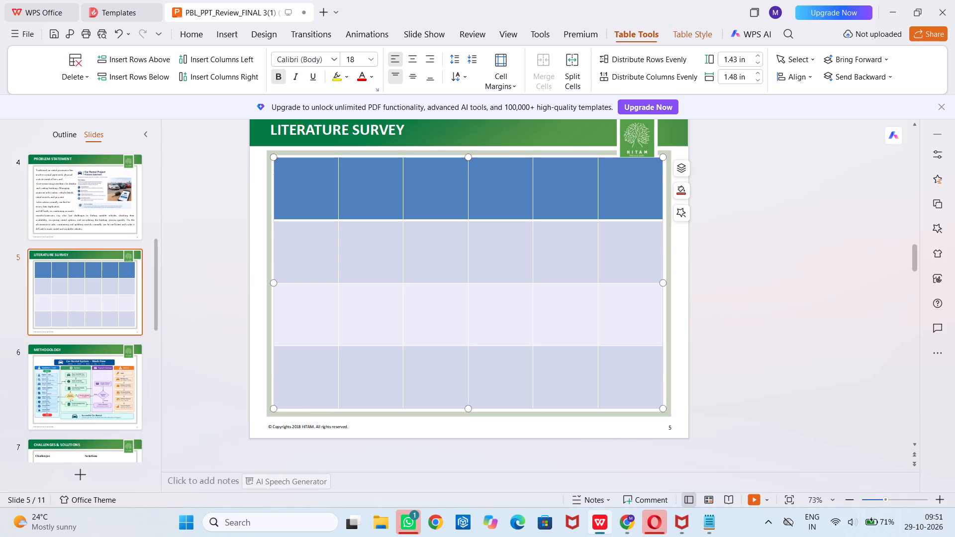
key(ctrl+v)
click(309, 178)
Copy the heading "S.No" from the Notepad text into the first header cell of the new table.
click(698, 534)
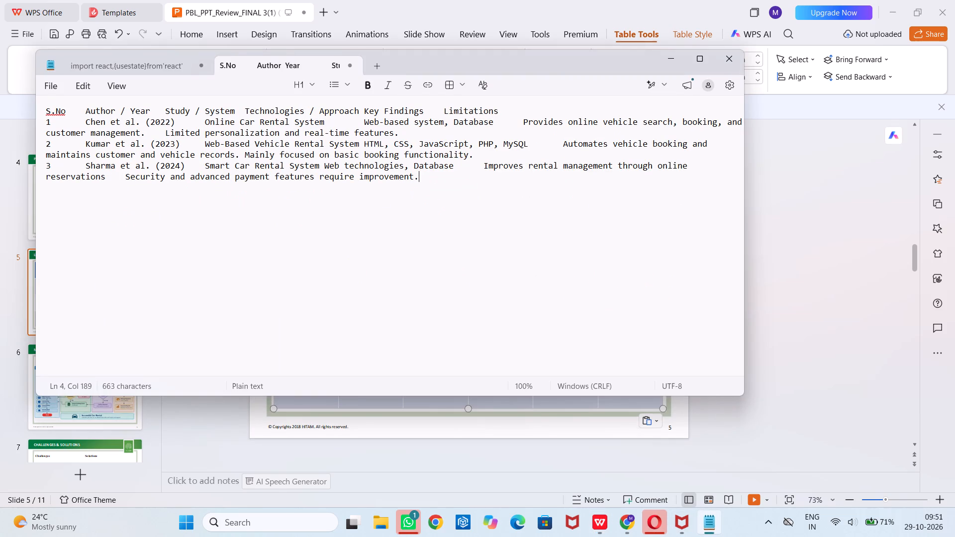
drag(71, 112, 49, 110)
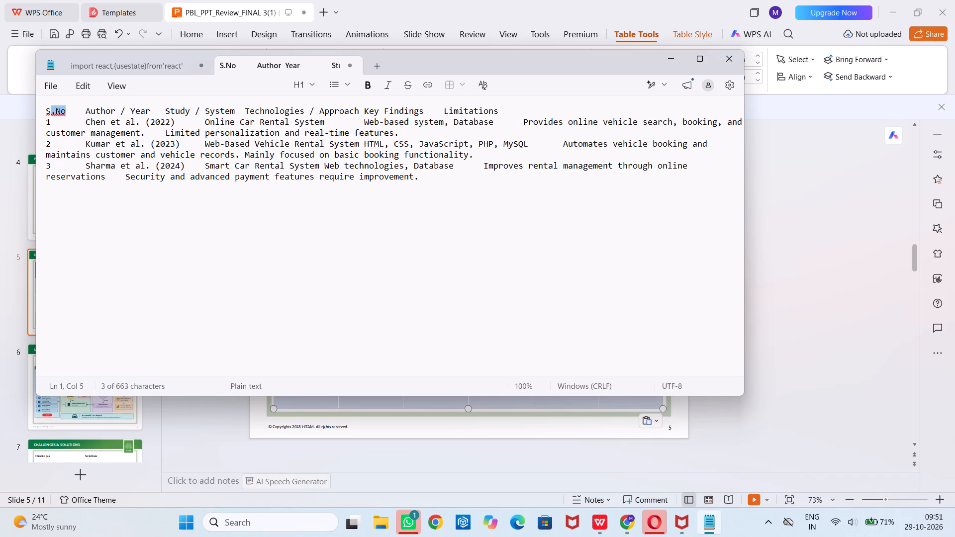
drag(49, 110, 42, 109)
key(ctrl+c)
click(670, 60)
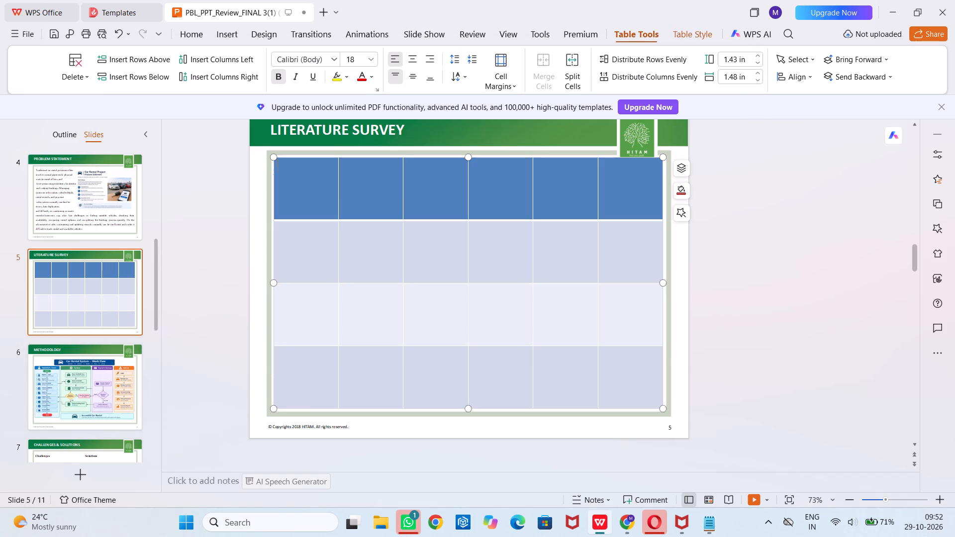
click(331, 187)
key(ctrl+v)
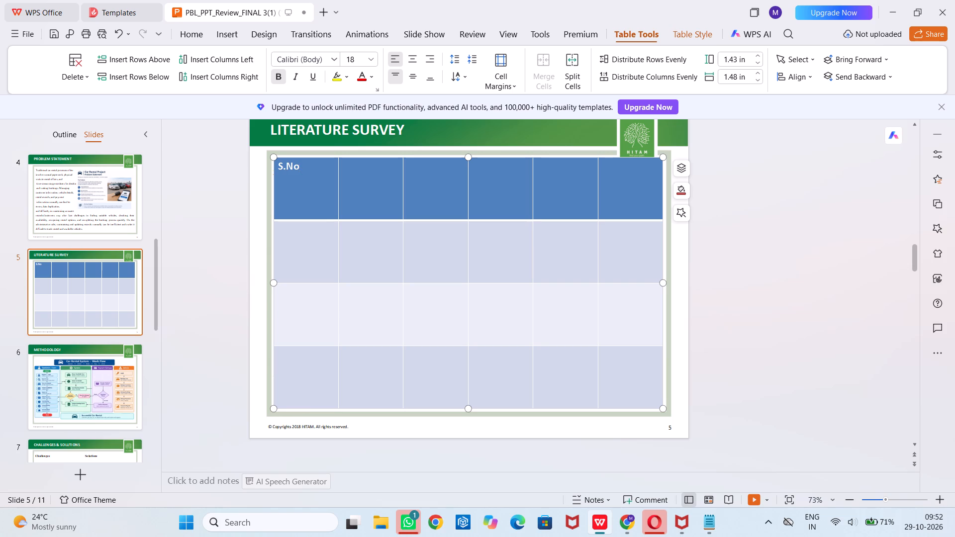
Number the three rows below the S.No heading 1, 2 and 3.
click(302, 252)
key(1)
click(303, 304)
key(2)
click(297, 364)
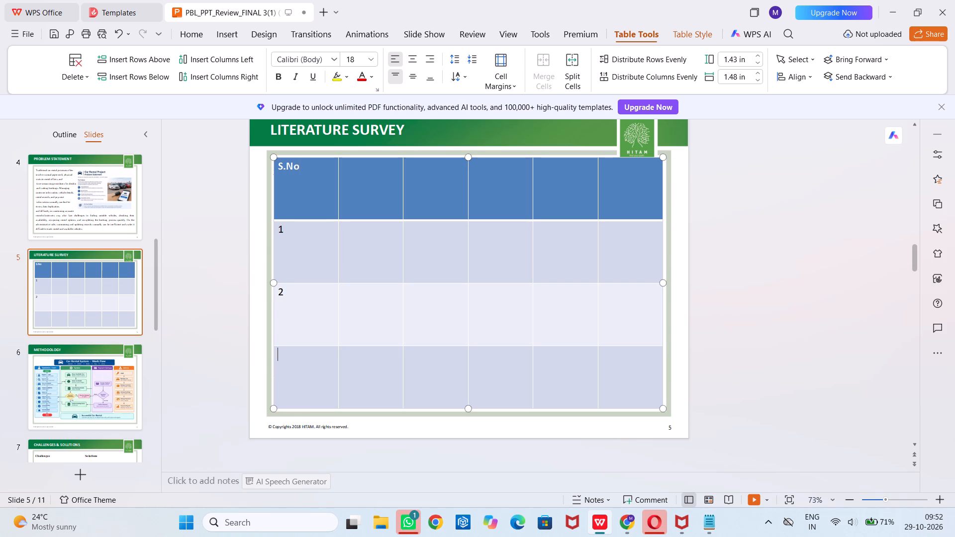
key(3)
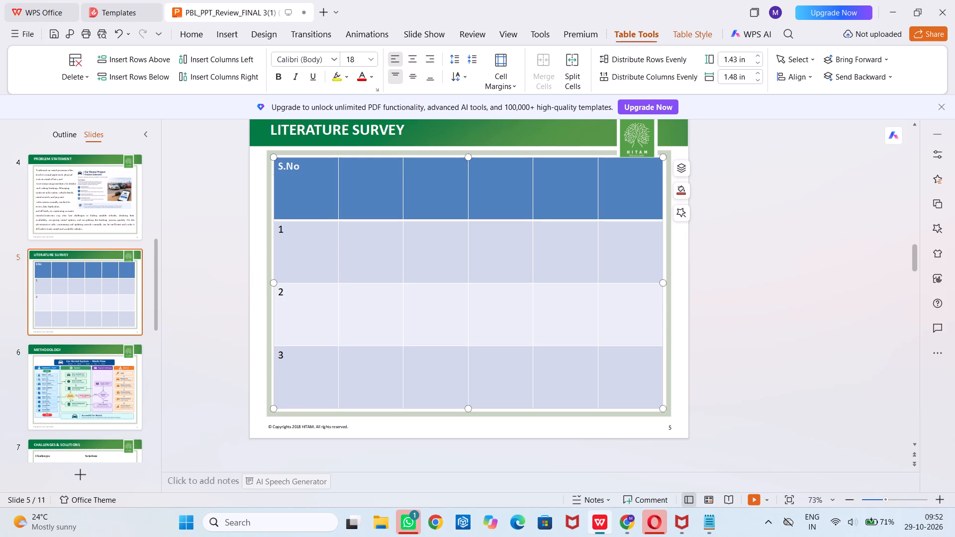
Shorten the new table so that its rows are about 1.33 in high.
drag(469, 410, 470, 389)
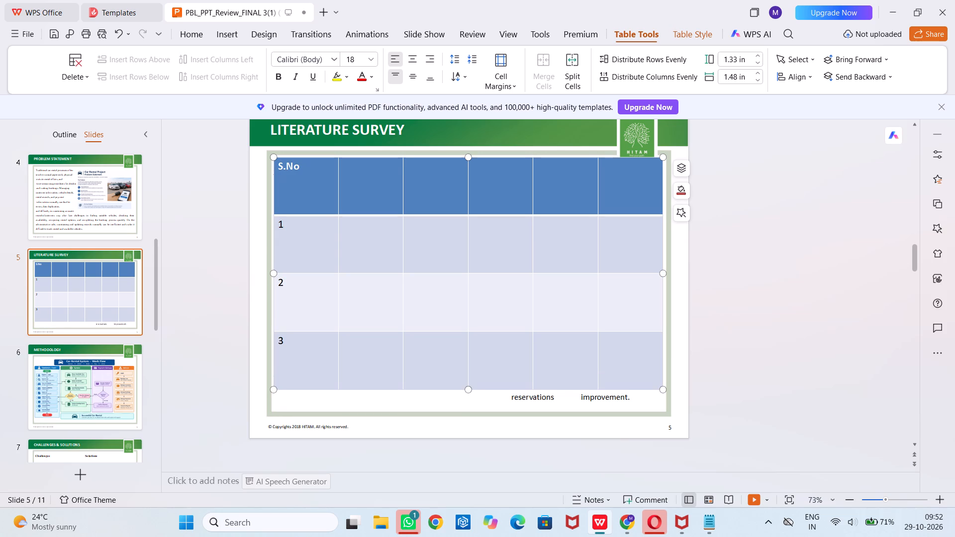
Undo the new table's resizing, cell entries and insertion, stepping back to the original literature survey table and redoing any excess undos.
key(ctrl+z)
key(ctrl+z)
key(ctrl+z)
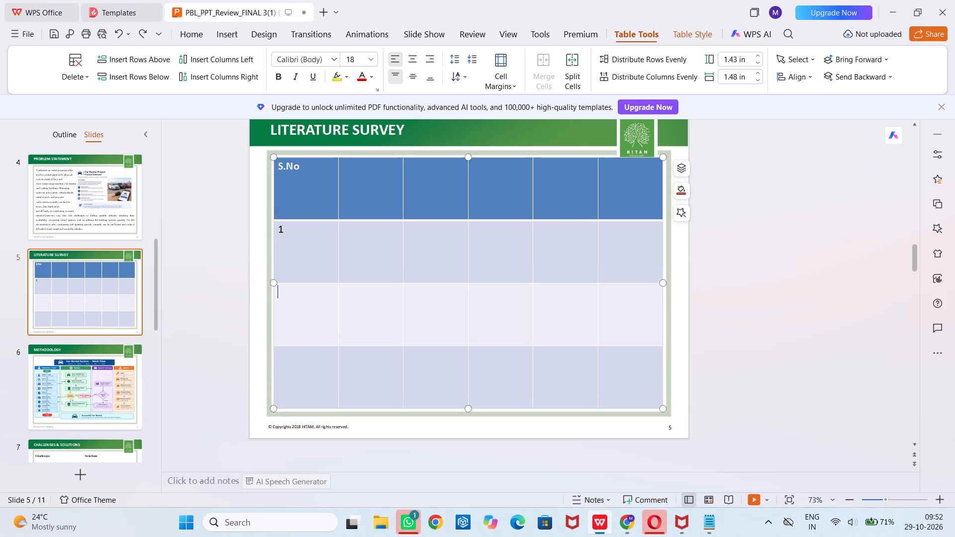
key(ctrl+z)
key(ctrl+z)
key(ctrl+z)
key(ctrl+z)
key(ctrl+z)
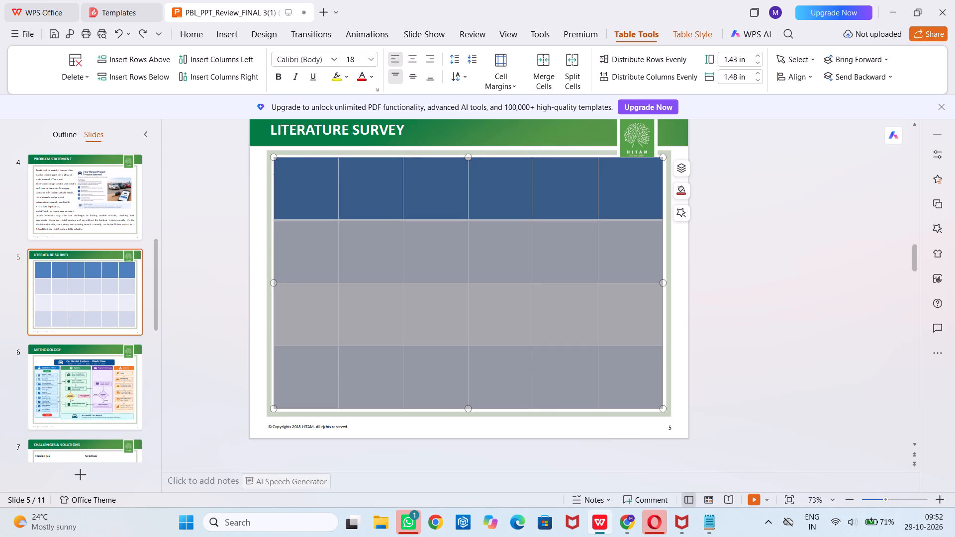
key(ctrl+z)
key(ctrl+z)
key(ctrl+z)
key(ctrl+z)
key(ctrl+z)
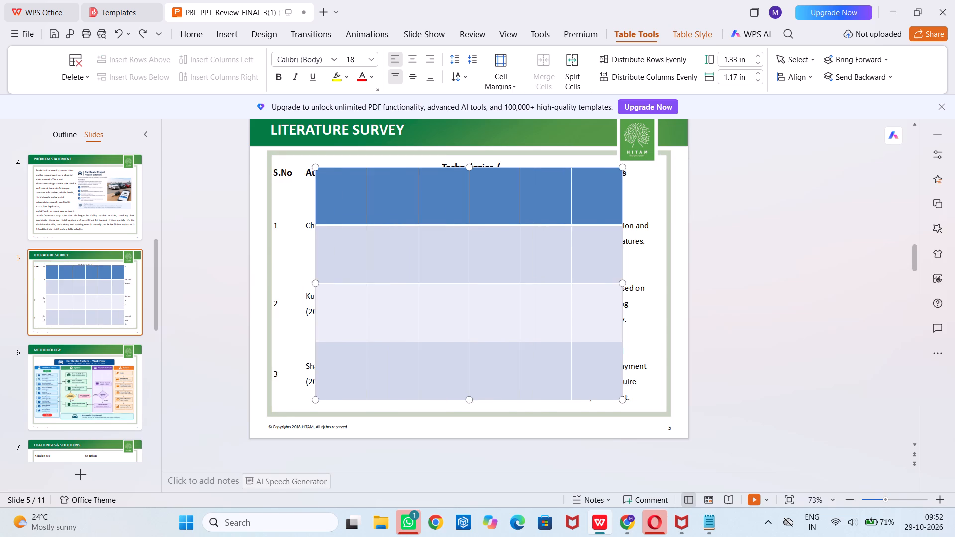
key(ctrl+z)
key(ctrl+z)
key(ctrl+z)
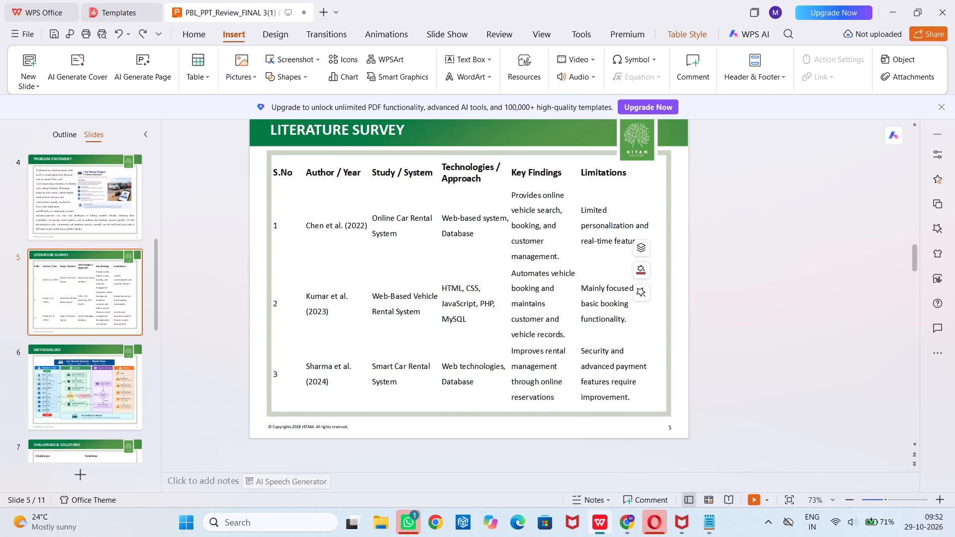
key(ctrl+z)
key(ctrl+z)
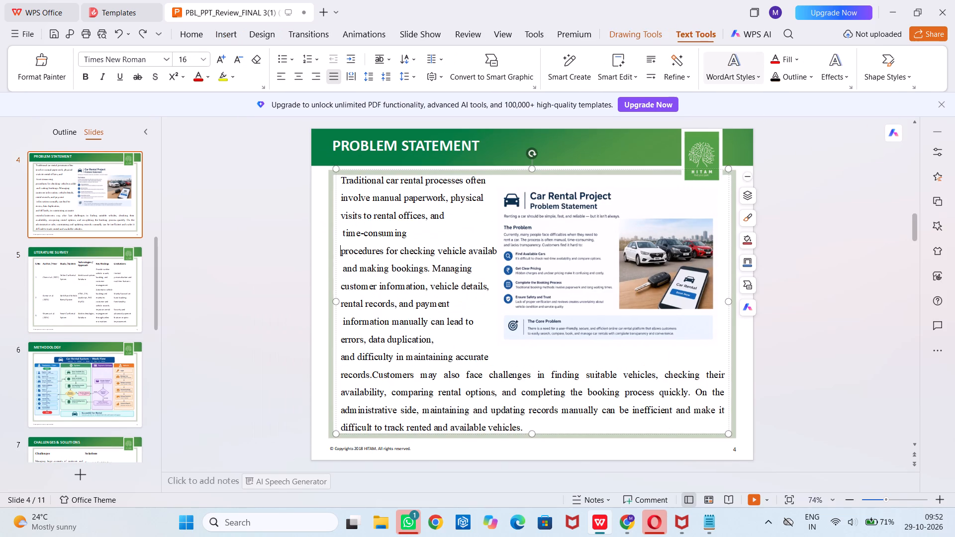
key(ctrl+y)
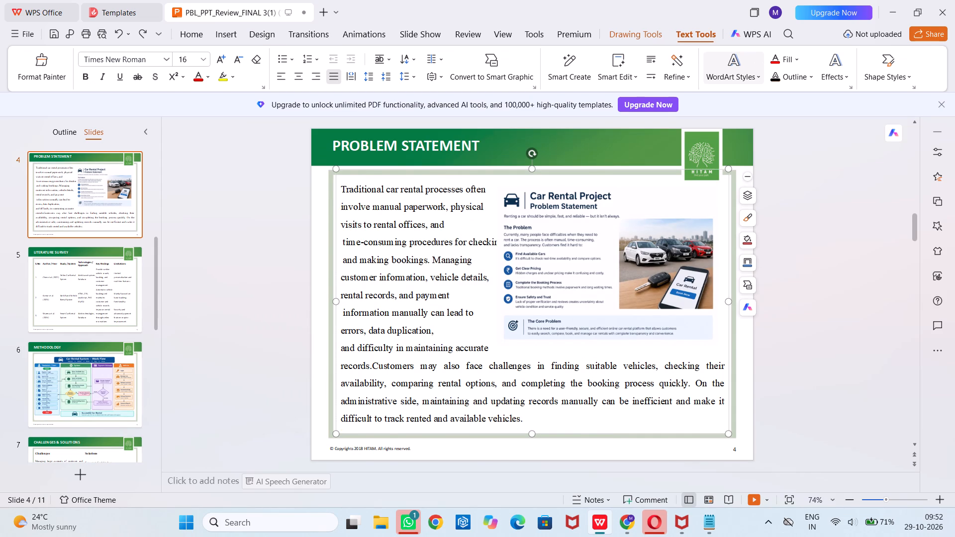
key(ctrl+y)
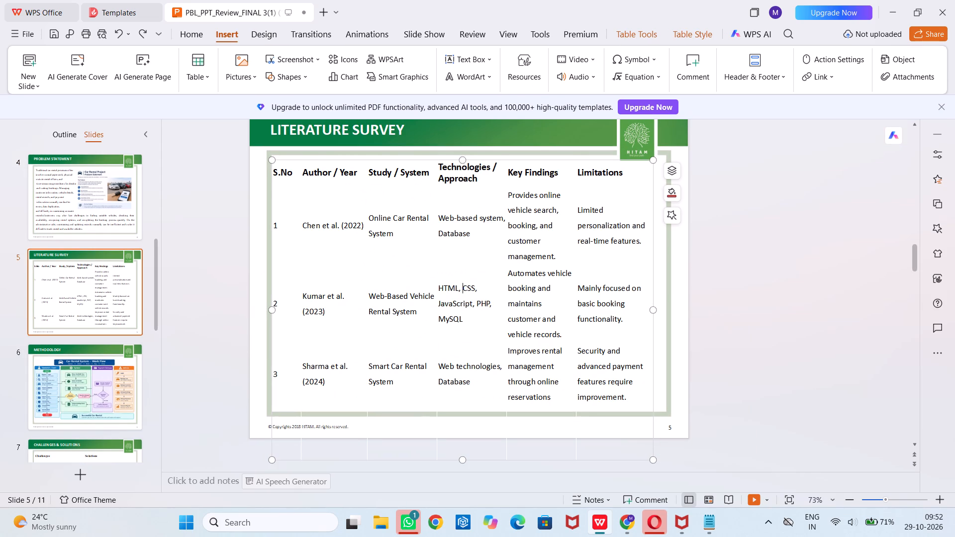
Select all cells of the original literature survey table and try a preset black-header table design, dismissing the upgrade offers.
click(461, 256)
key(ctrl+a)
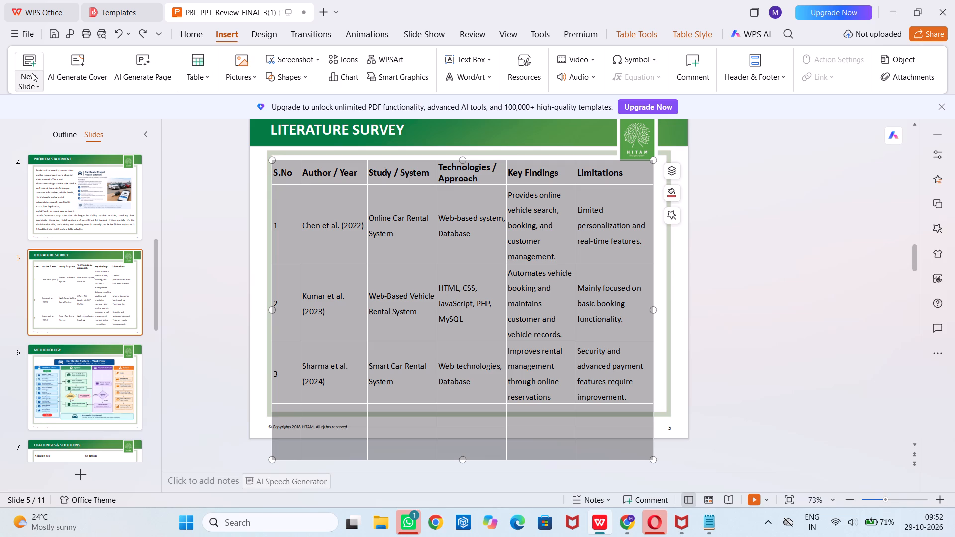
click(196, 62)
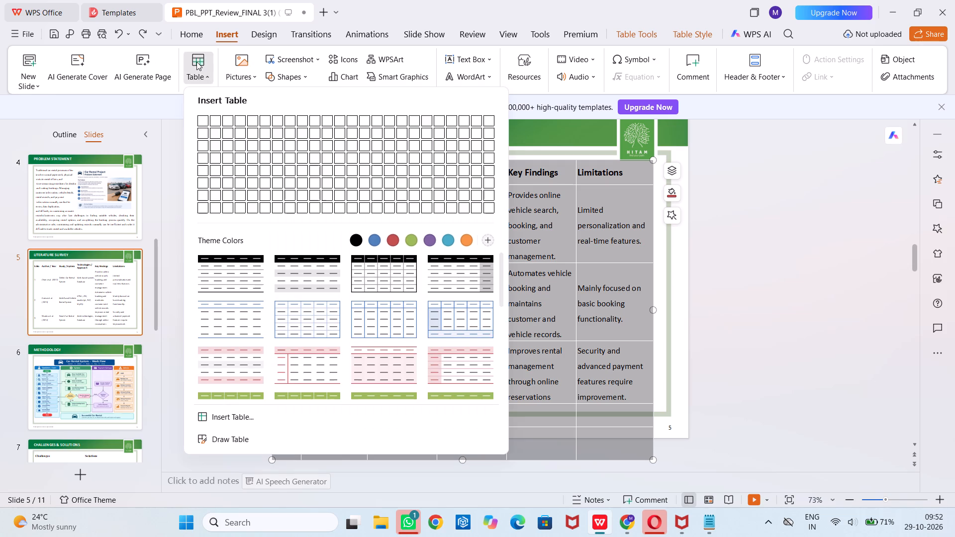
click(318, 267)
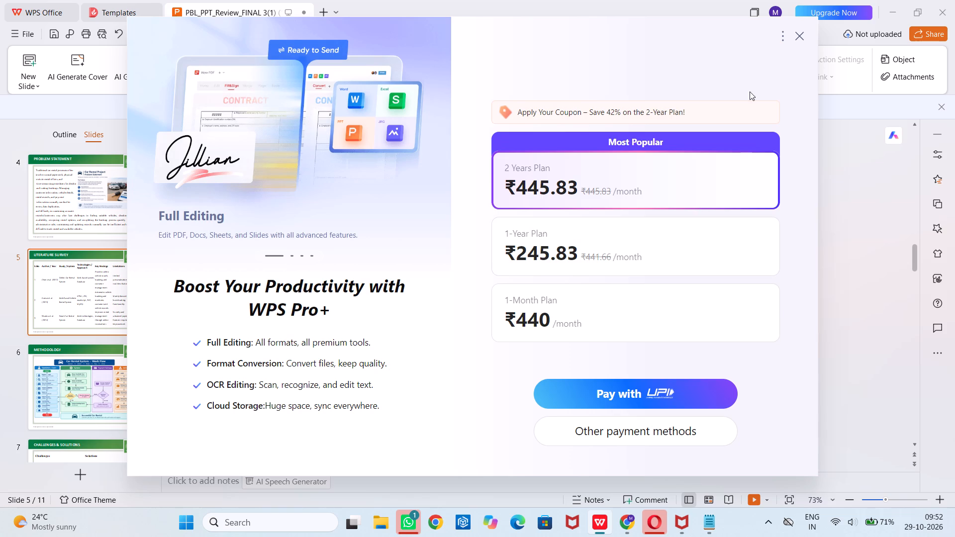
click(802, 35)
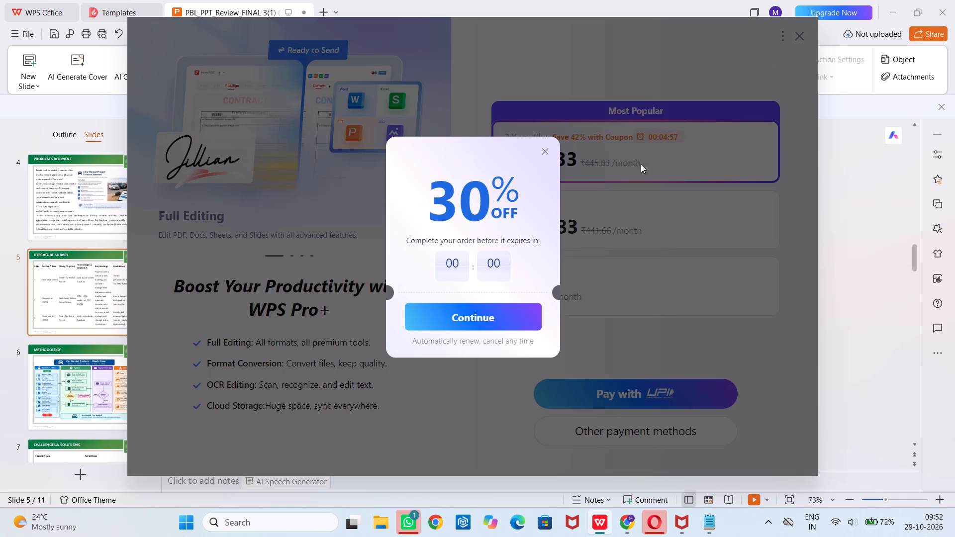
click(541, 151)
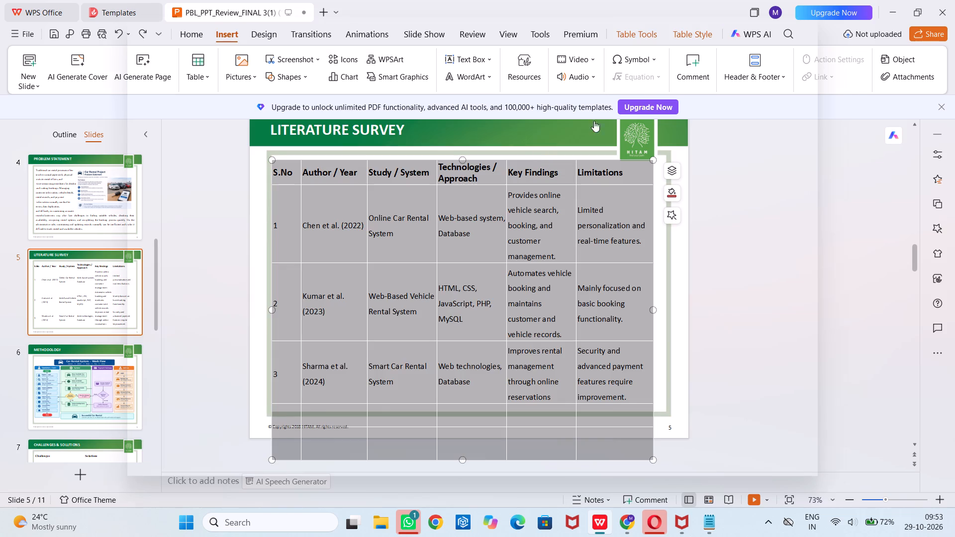
Insert a new table with 4 rows and 6 columns on the LITERATURE SURVEY slide and deselect it.
click(189, 64)
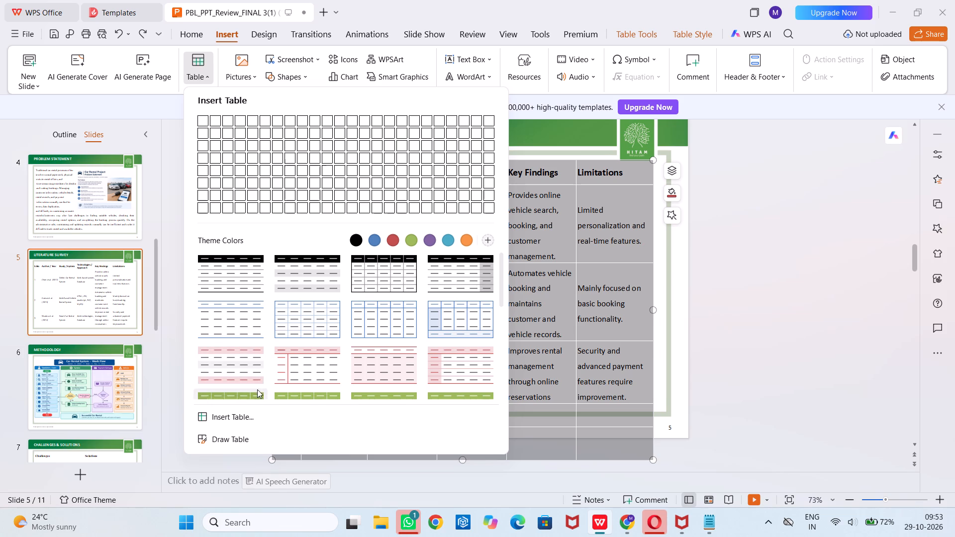
click(249, 418)
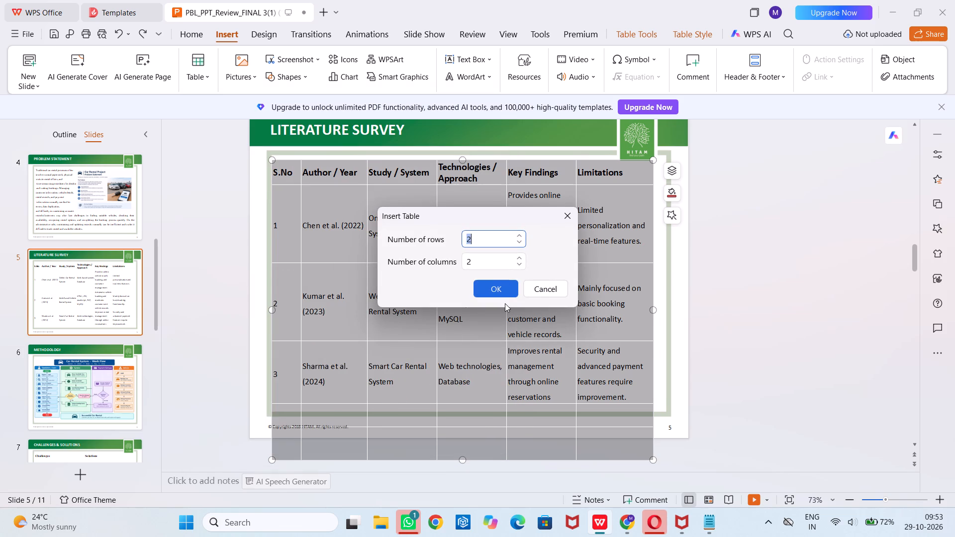
key(BackSpace)
key(6)
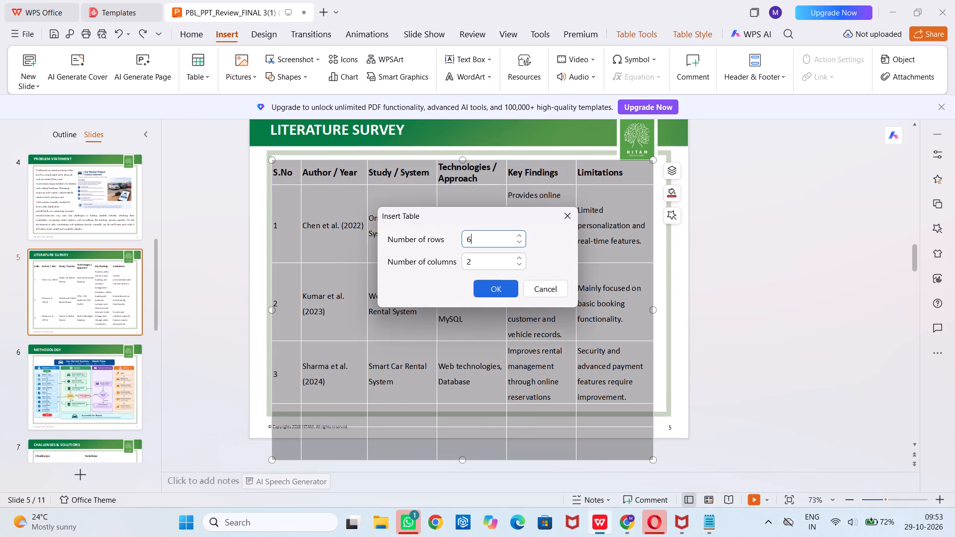
click(495, 259)
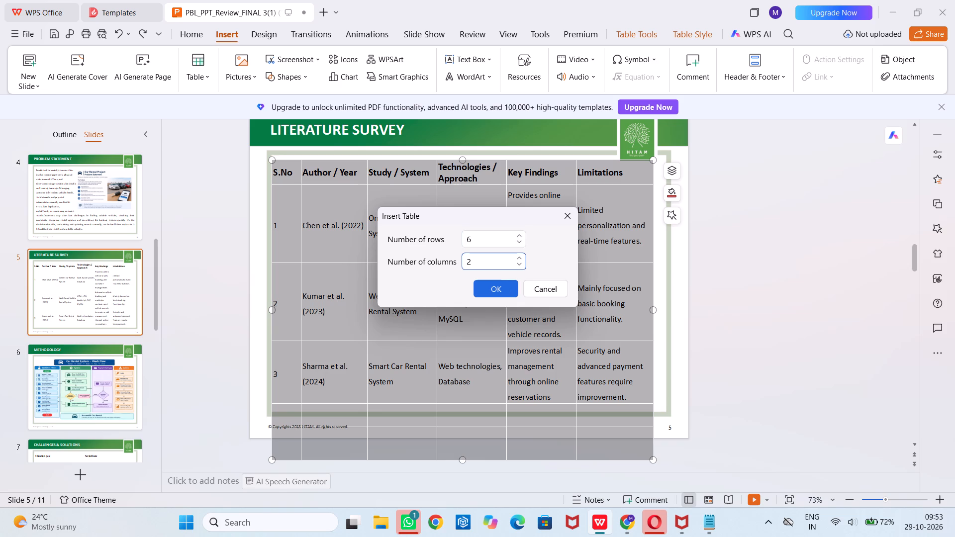
key(6)
key(BackSpace)
key(BackSpace)
key(6)
click(495, 239)
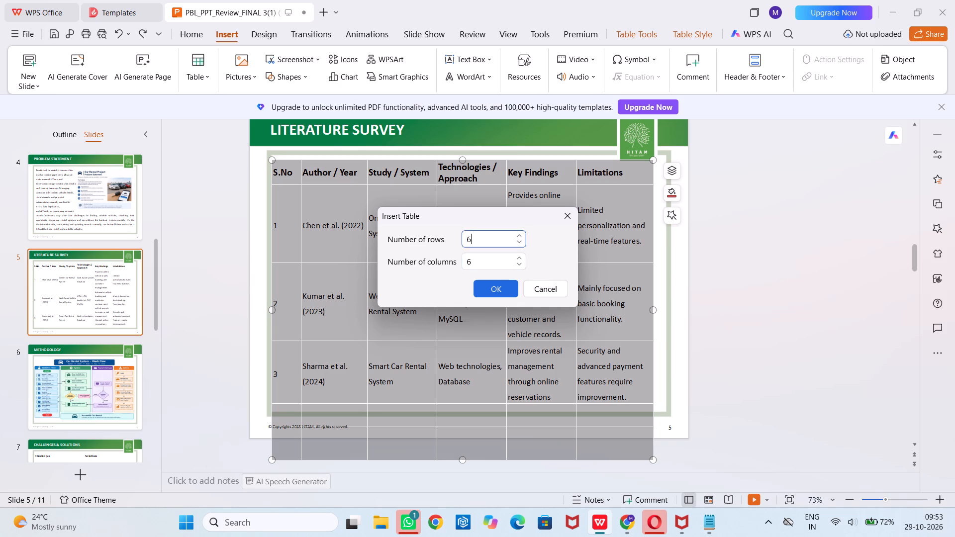
key(BackSpace)
key(4)
key(Return)
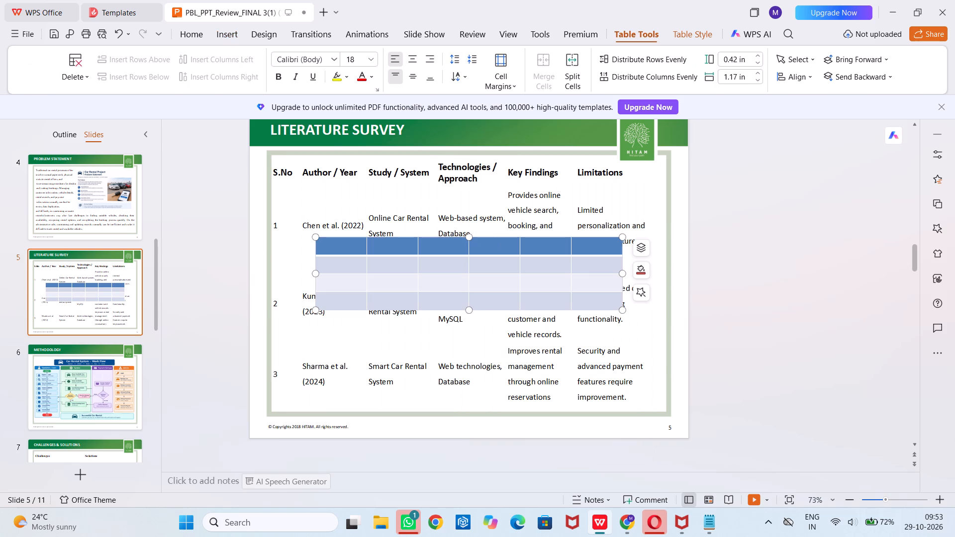
key(Escape)
key(Escape)
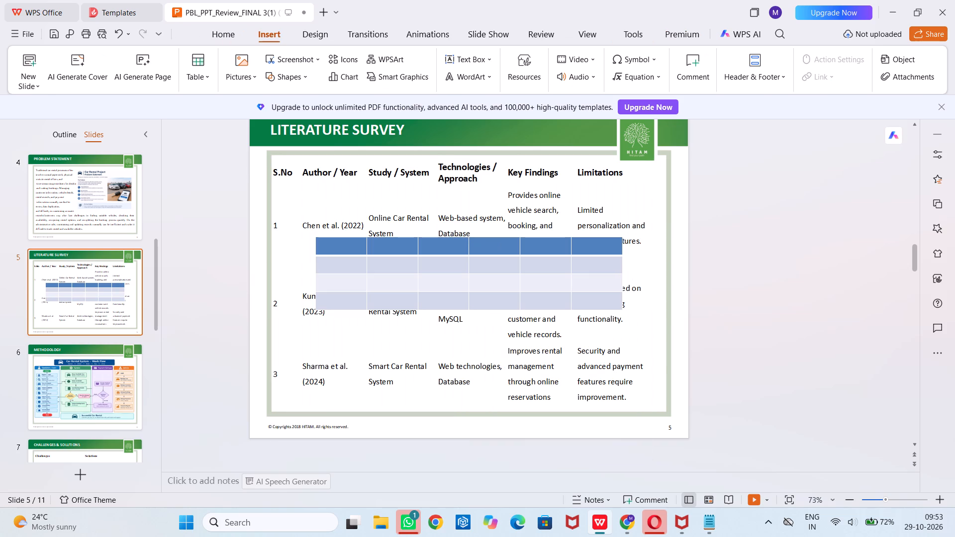
Undo the insertion of the new table over the literature survey table and deselect.
click(490, 258)
key(ctrl+z)
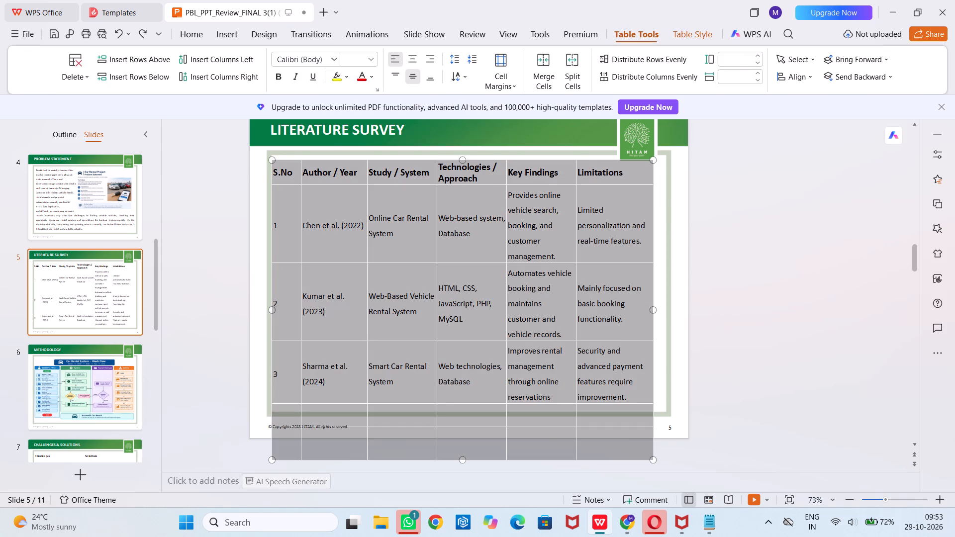
click(726, 287)
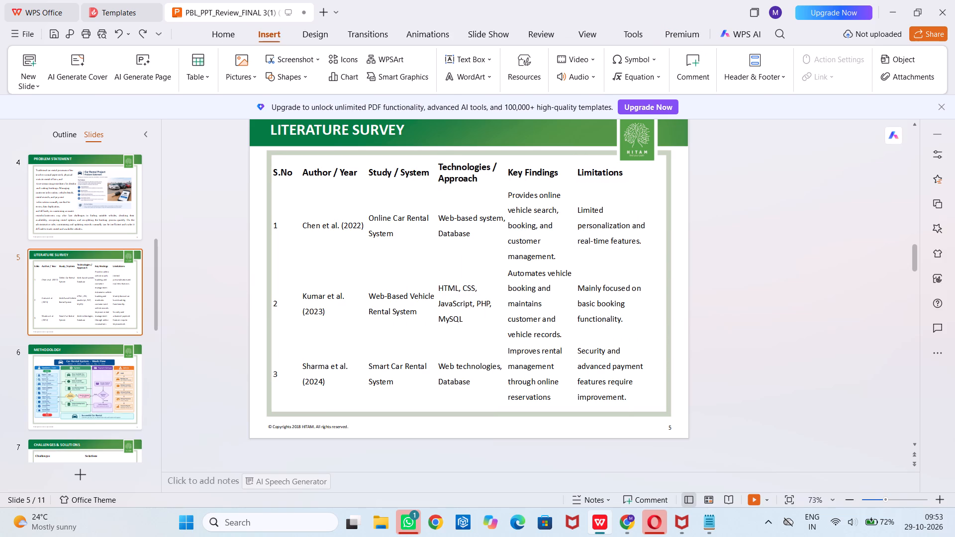
Delete "et al." from the Author / Year cell in row 1, leaving "Chen (2022)".
click(338, 225)
key(BackSpace)
key(BackSpace)
key(BackSpace)
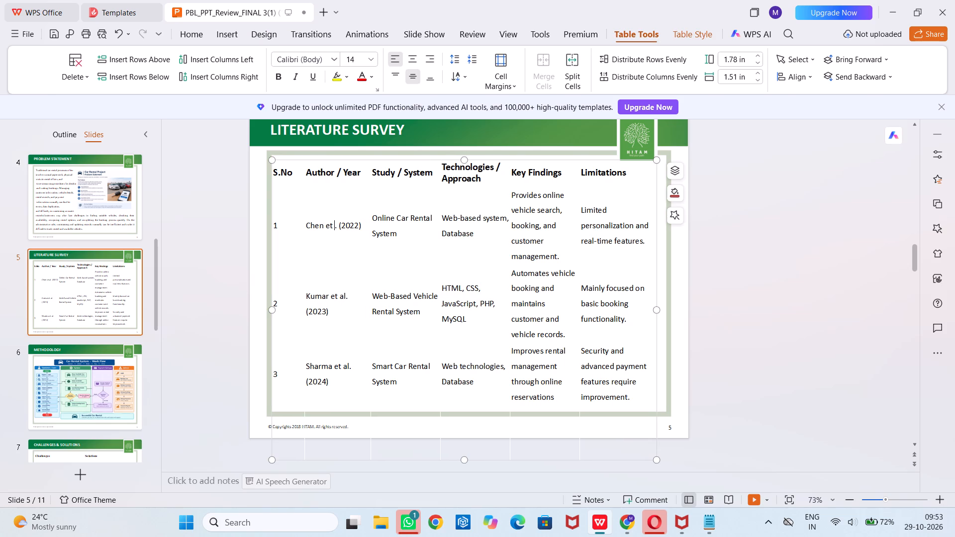
key(BackSpace)
key(BackSpace)
key(Right)
key(BackSpace)
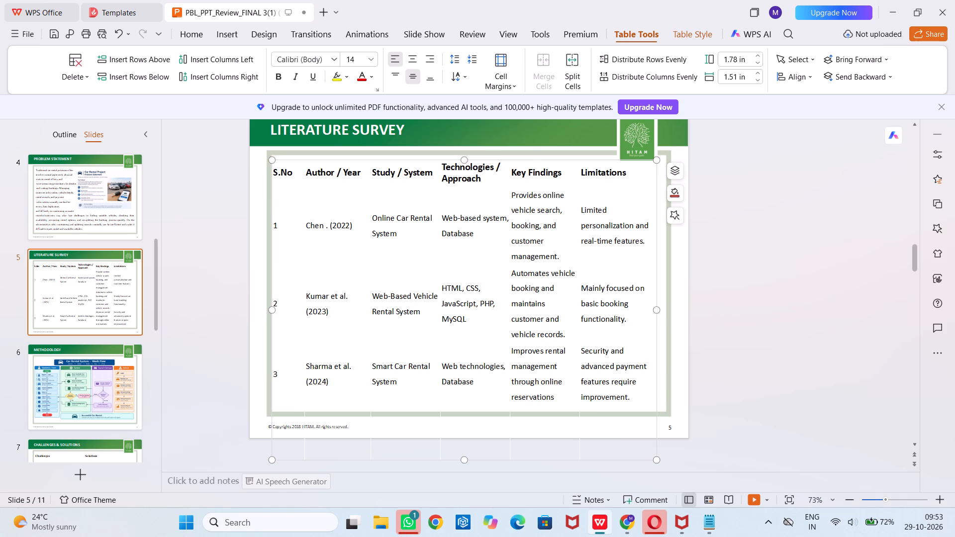
key(BackSpace)
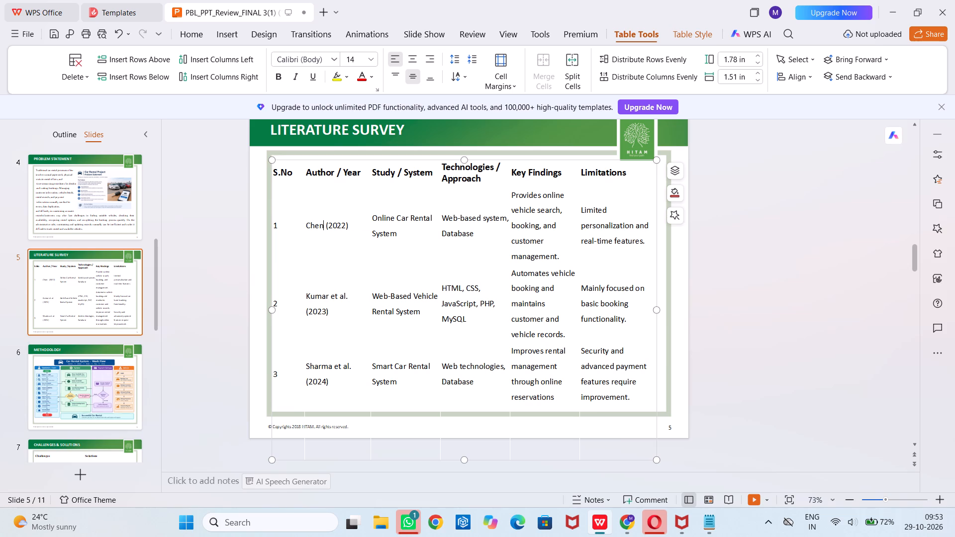
Delete "et al." from the Author / Year cell in row 2, leaving "Kumar (2023)".
click(351, 296)
click(343, 294)
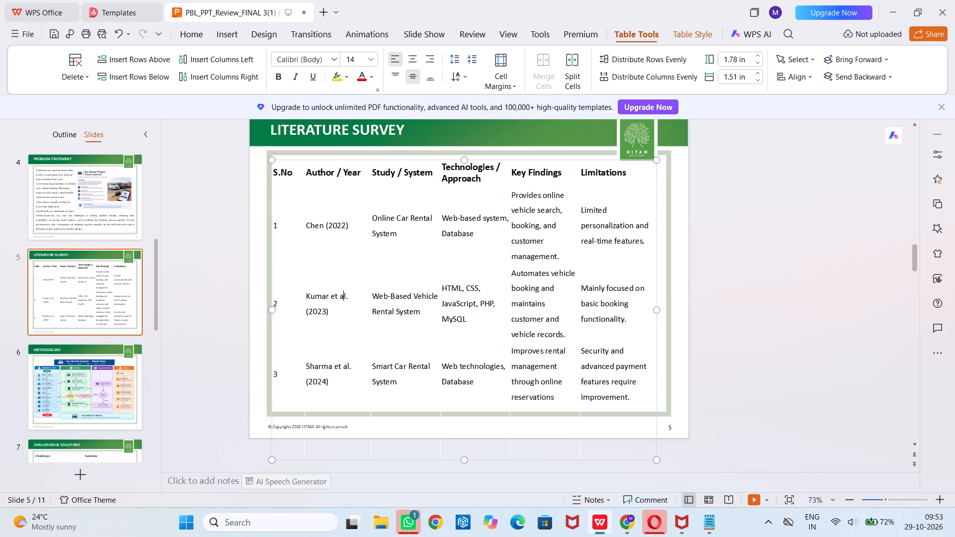
key(Right)
key(Right)
key(BackSpace)
key(BackSpace)
key(BackSpace)
key(BackSpace)
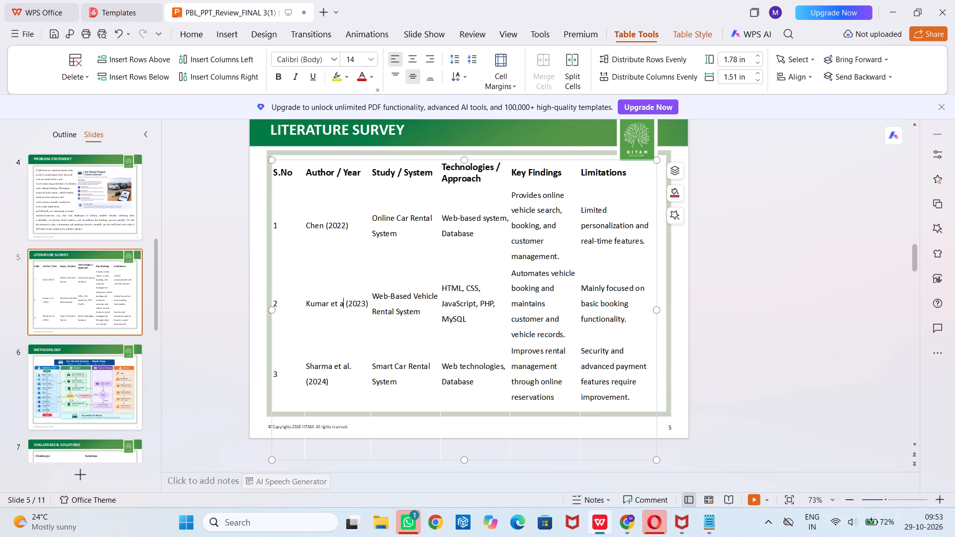
key(BackSpace)
key(BackSpace)
key(BackSpace)
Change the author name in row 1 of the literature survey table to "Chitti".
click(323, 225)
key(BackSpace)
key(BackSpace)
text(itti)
Delete "et al." from the Author / Year cell in row 3, leaving "Sharma (2024)".
click(349, 366)
key(Right)
key(BackSpace)
key(BackSpace)
key(BackSpace)
key(BackSpace)
key(BackSpace)
key(BackSpace)
key(BackSpace)
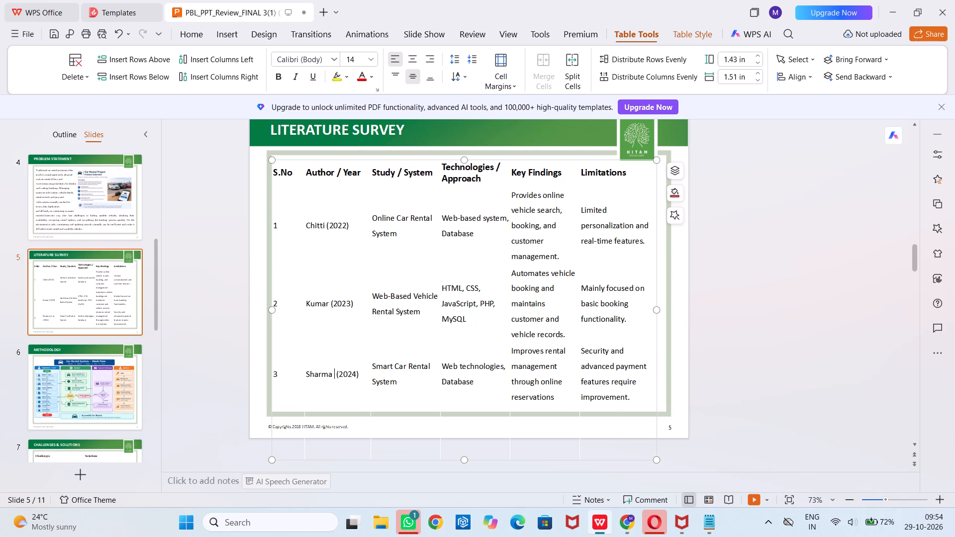
click(351, 265)
Change the author name in row 1 back to "Chen", with an extra space before the year.
click(324, 225)
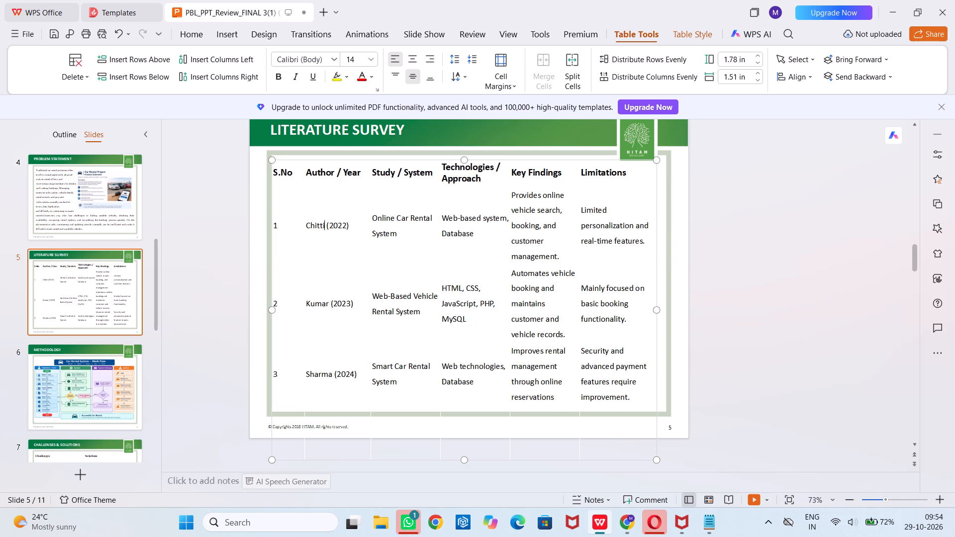
key(BackSpace)
key(BackSpace)
key(BackSpace)
key(BackSpace)
text(en)
key(space)
click(427, 265)
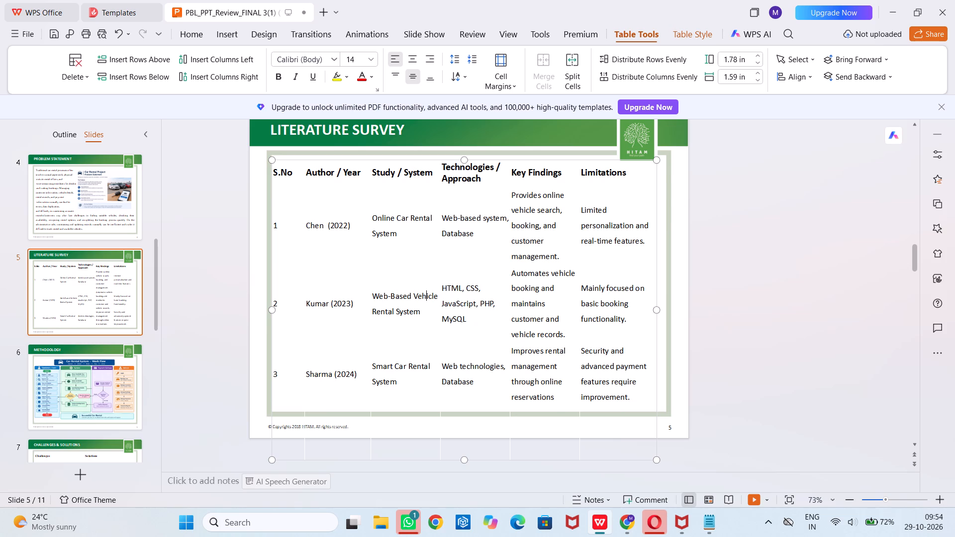
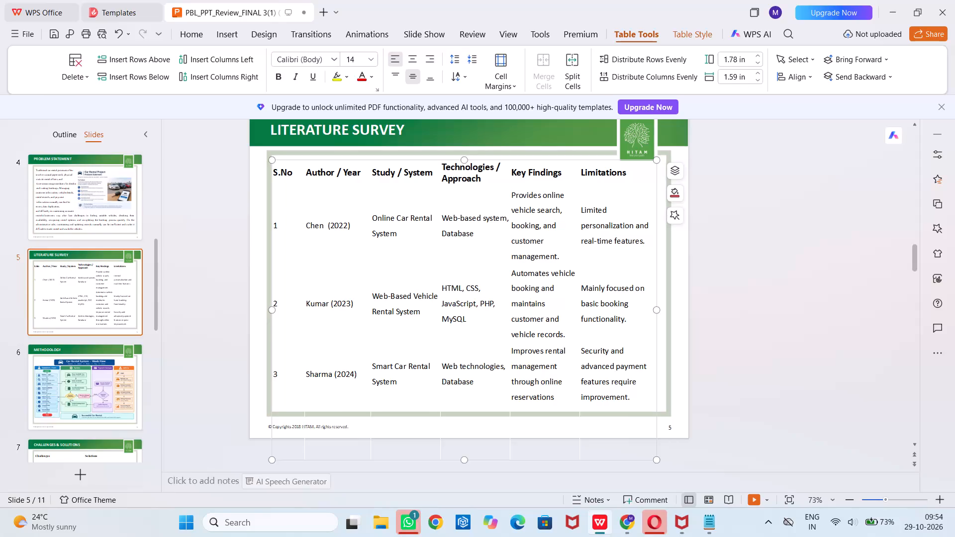
Move the literature survey table slightly down and pull its left edge slightly inward from the slide frame.
click(581, 159)
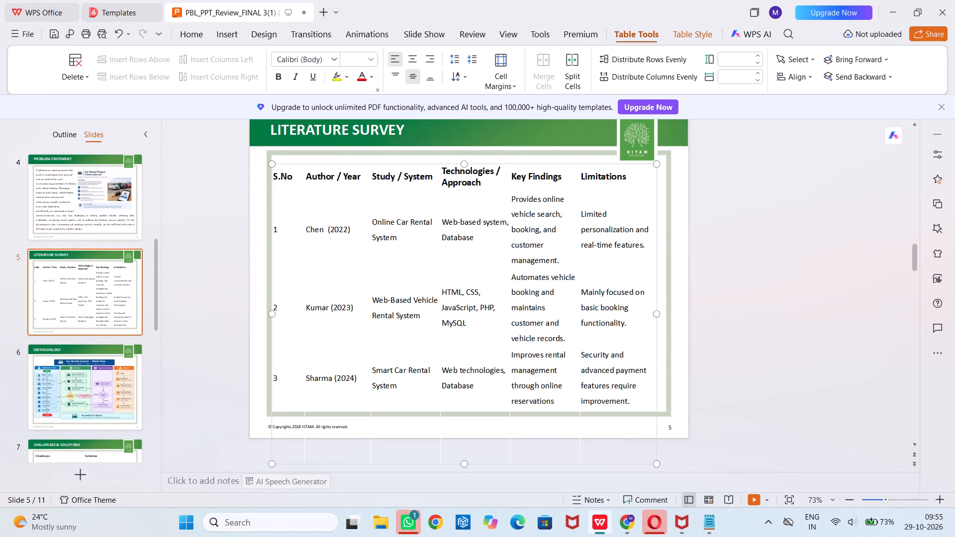
click(274, 315)
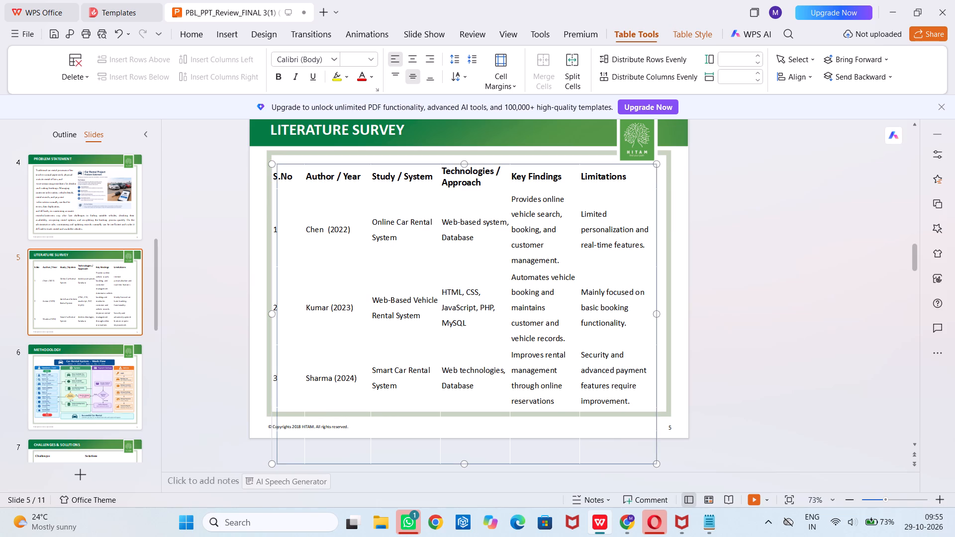
click(233, 281)
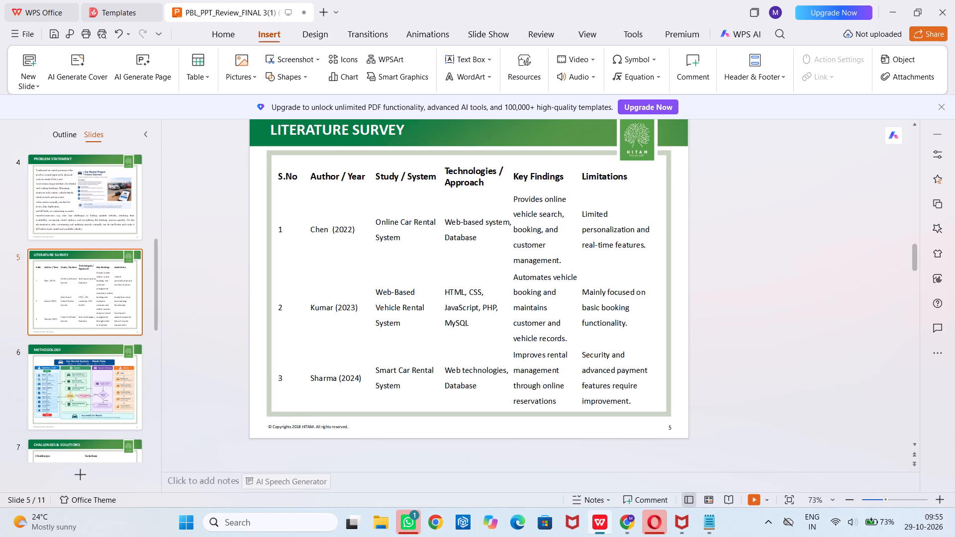
Save the presentation with the adjusted literature survey table.
key(ctrl+s)
key(ctrl+s)
key(ctrl+s)
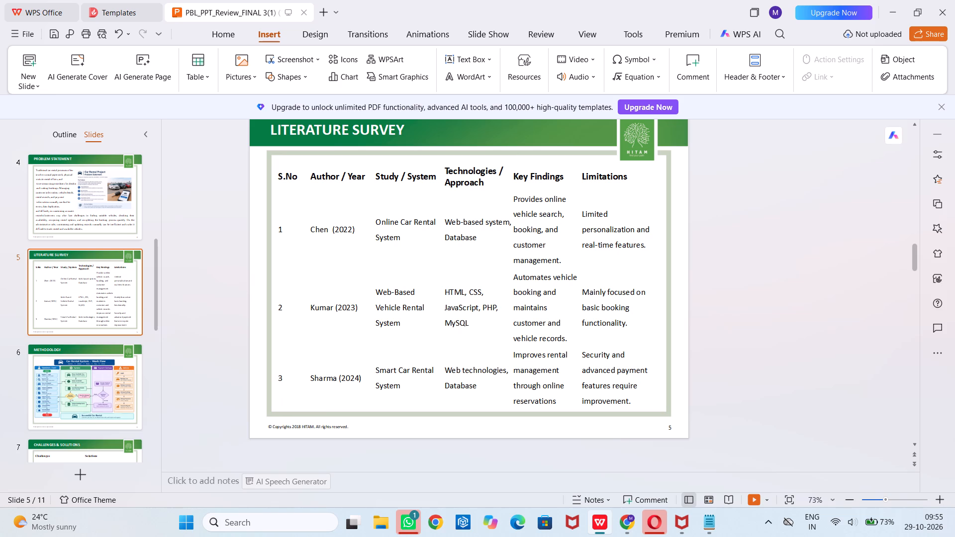
key(ctrl+s)
key(ctrl+s)
key(ctrl+s)
key(ctrl+s)
key(ctrl+s)
key(ctrl+s)
key(ctrl+s)
key(ctrl+s)
Insert a blank line before the first line of the Abstract text on slide 2.
key(Up)
key(Up)
key(Up)
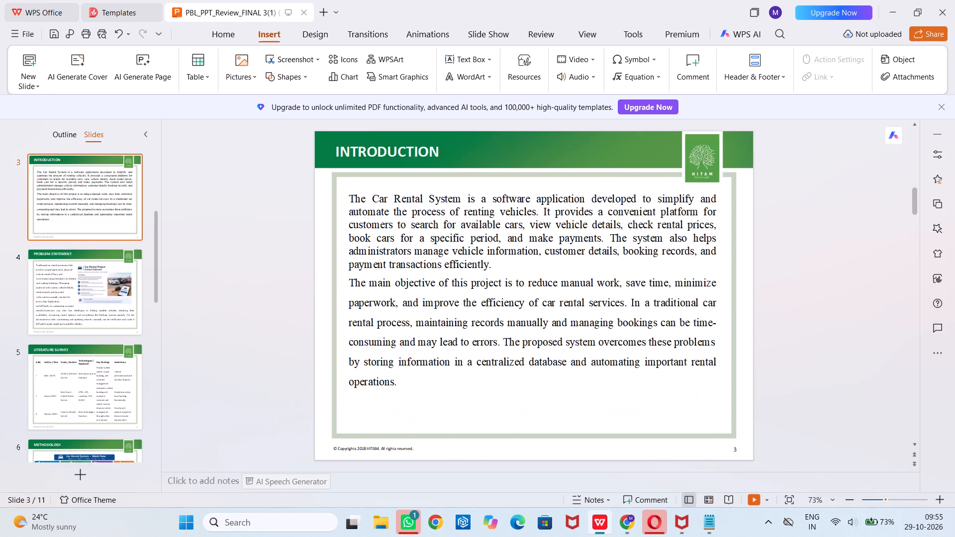
key(Up)
key(Down)
key(Up)
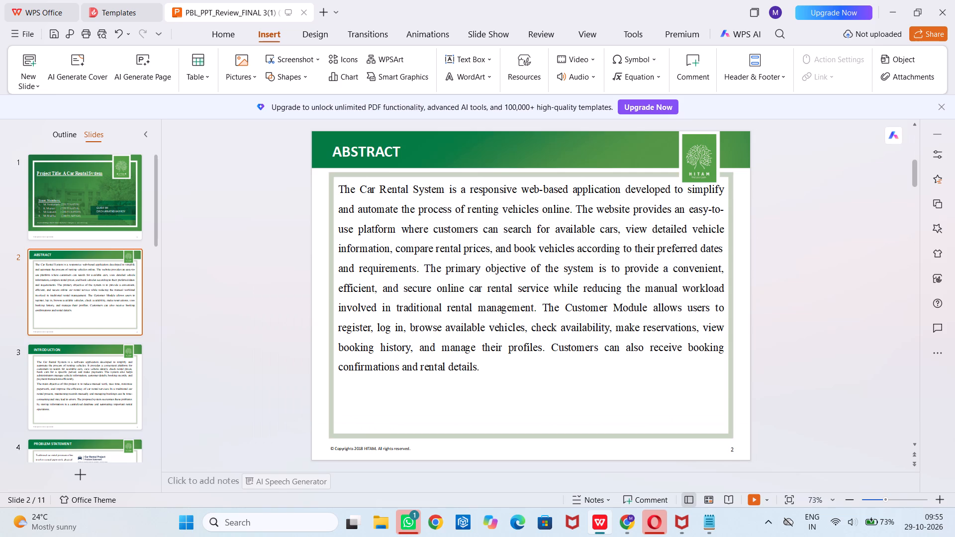
key(Down)
key(Down)
key(Up)
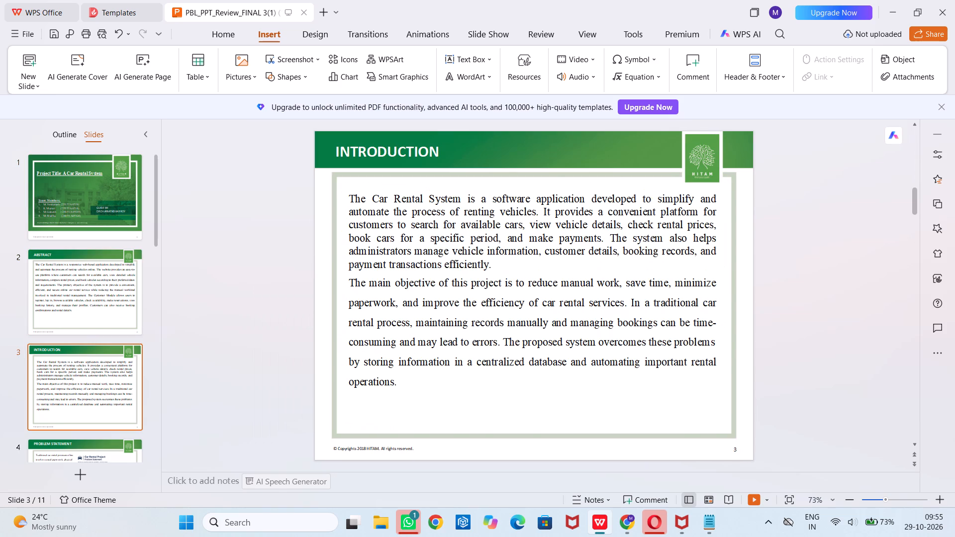
click(339, 191)
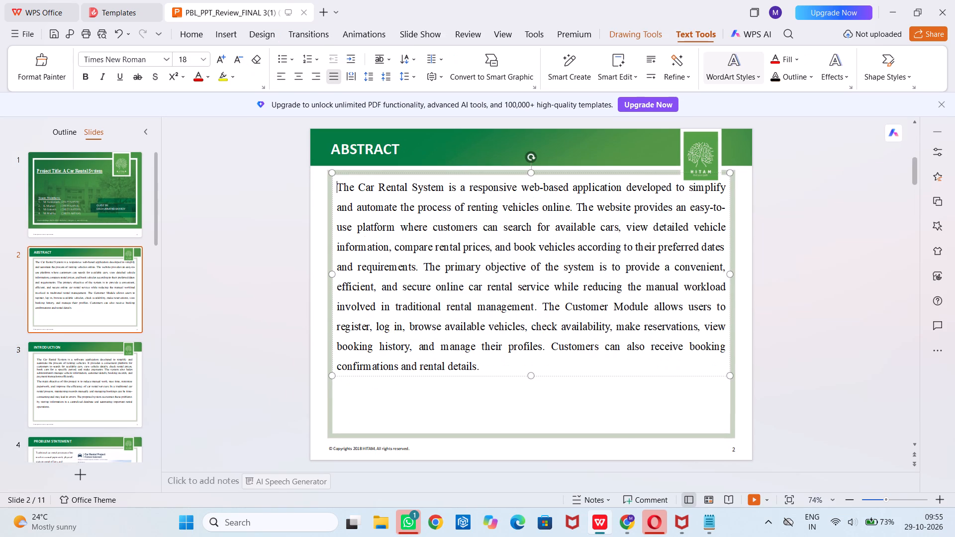
key(Return)
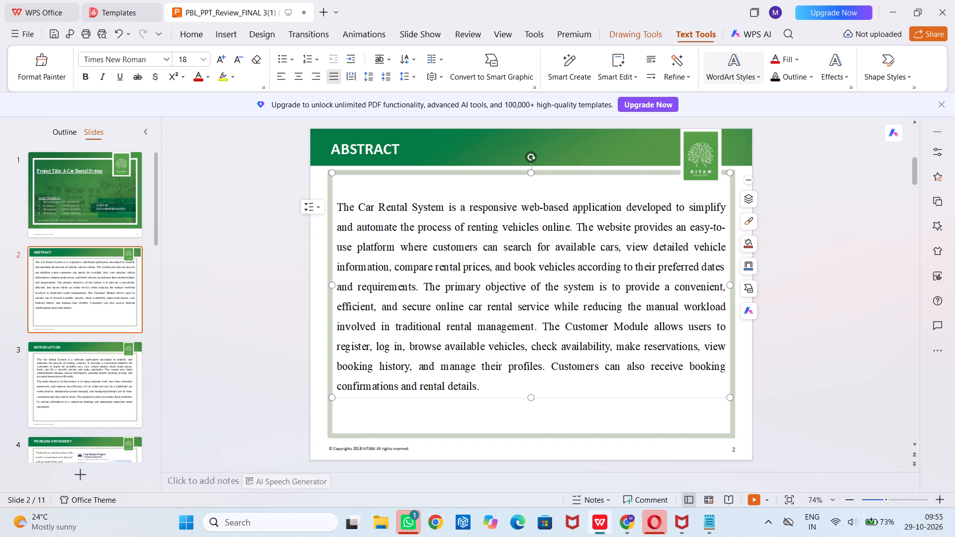
click(867, 236)
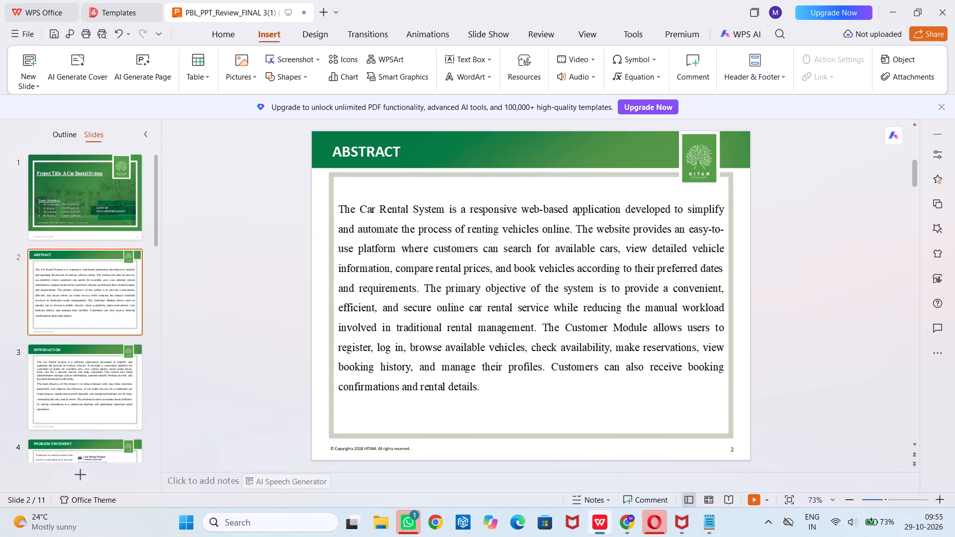
Review the slides from Introduction through References, checking the content and layout of each.
key(Down)
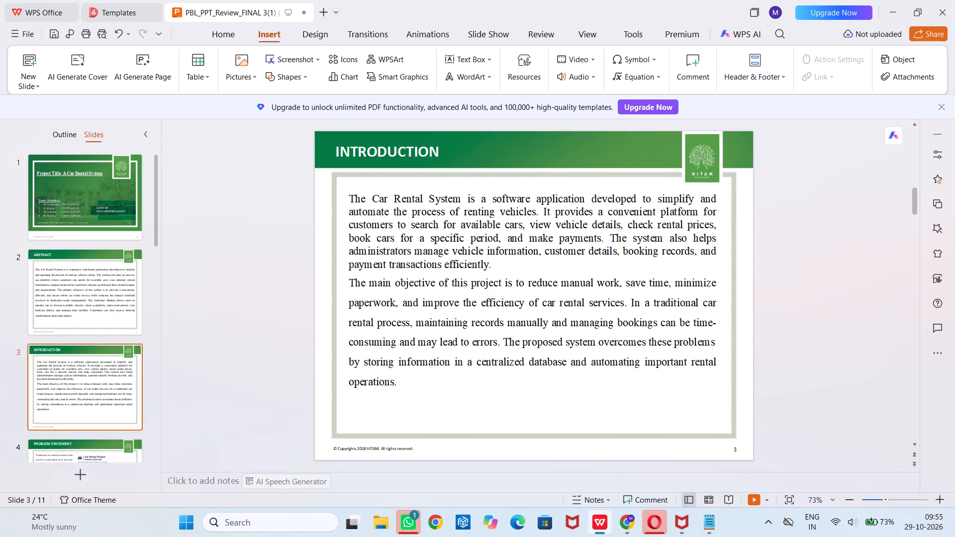
key(Down)
key(Down)
key(Down)
key(Down)
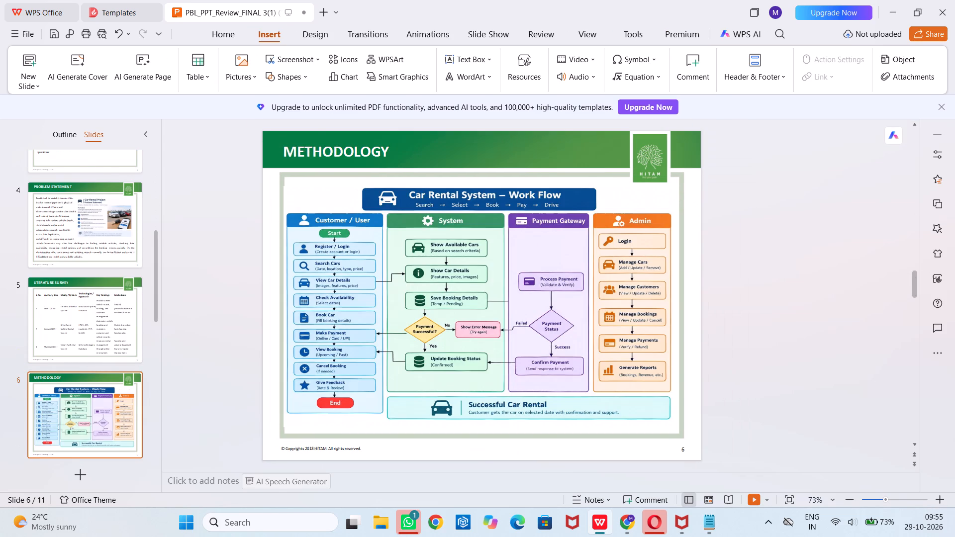
key(Up)
key(Down)
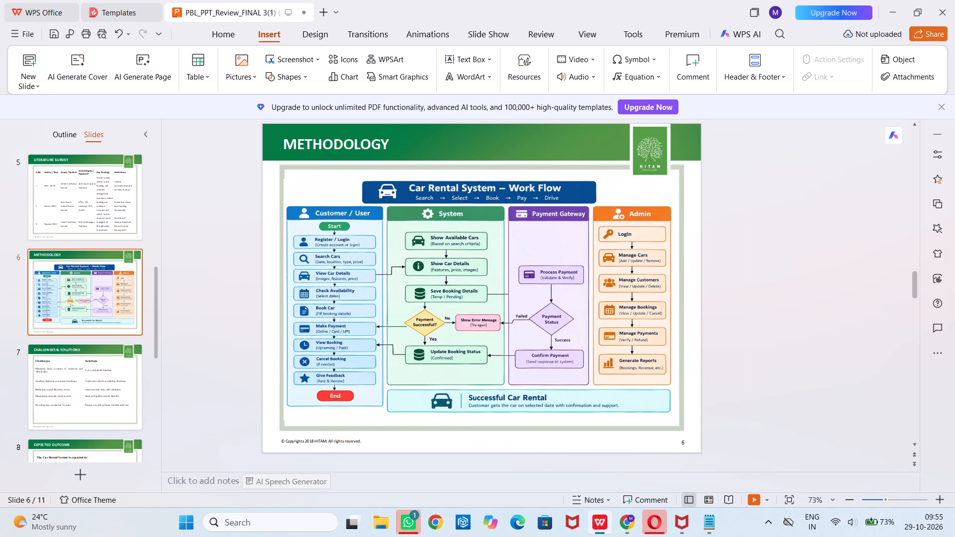
key(Up)
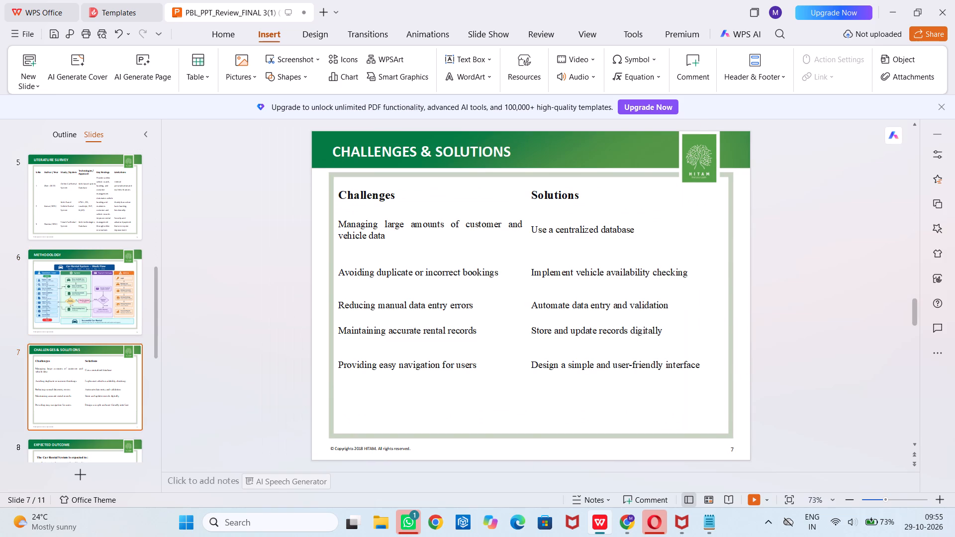
key(Down)
key(Down)
key(Up)
key(Down)
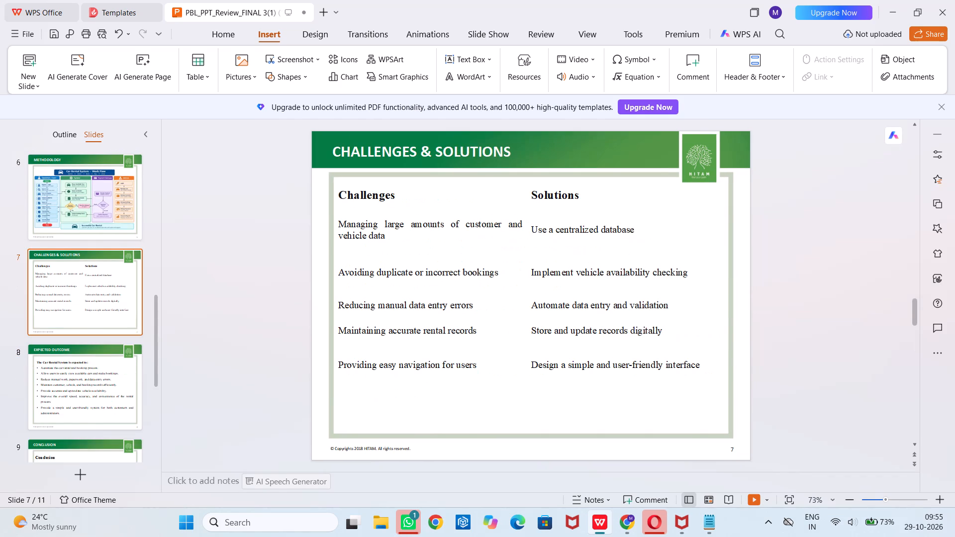
key(Up)
key(Down)
key(Up)
key(Up)
key(Down)
key(Down)
key(Down)
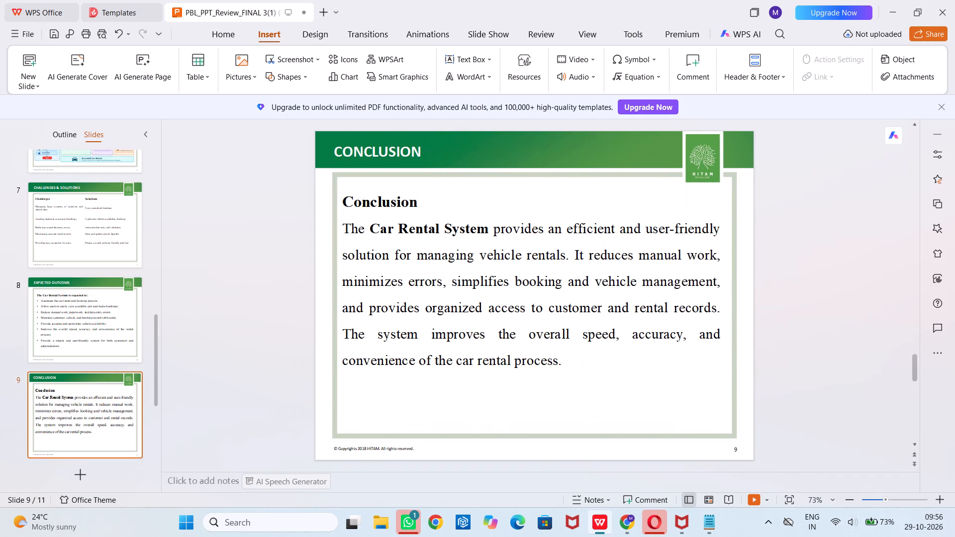
key(Down)
Save the presentation with the updated Abstract slide.
key(ctrl+s)
key(ctrl+s)
key(ctrl+s)
key(ctrl+s)
key(ctrl+s)
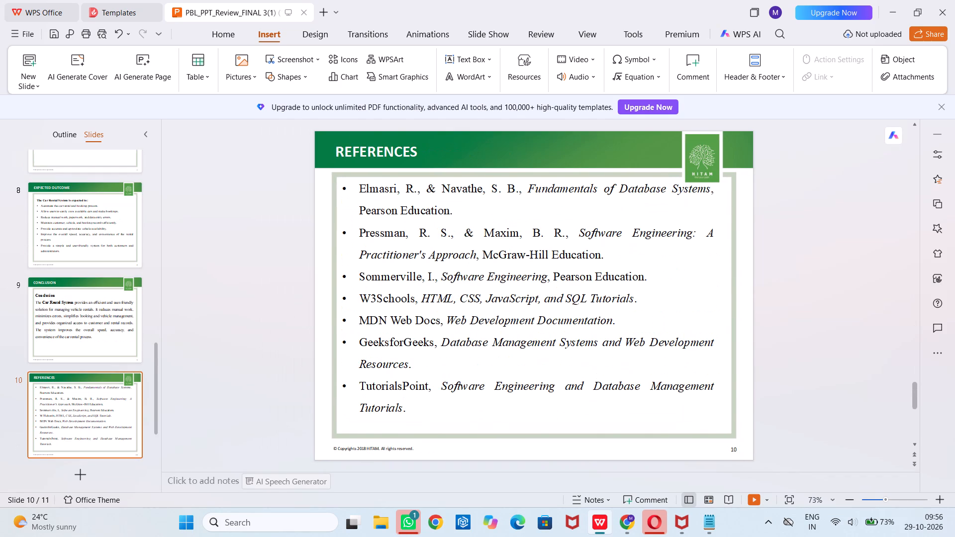
key(ctrl+s)
key(ctrl+s)
key(ctrl+s)
key(ctrl+s)
key(ctrl+s)
key(ctrl+s)
key(ctrl+s)
key(ctrl+s)
key(ctrl+s)
key(ctrl+s)
key(ctrl+s)
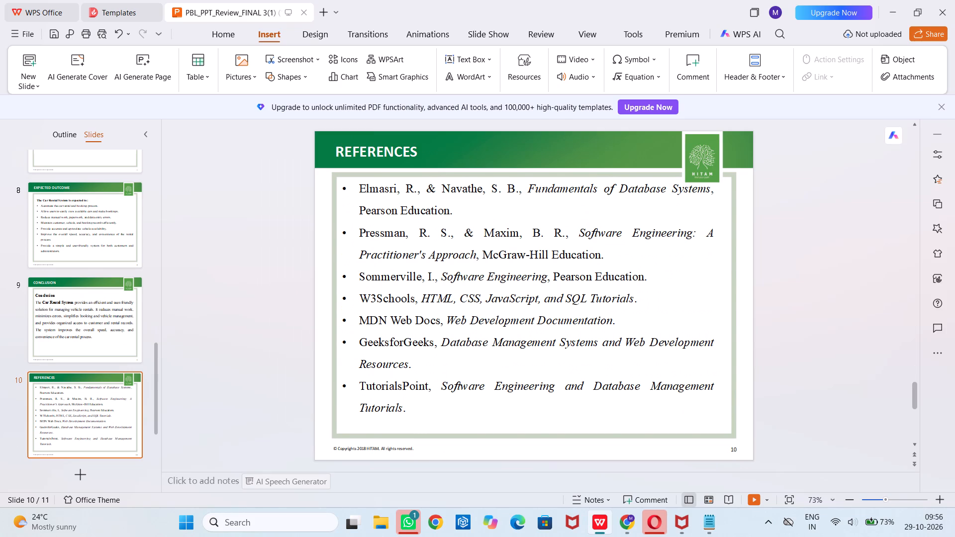
key(ctrl+s)
click(57, 36)
scroll(57, 36, up, 2)
scroll(48, 146, up, 5)
click(50, 41)
click(12, 32)
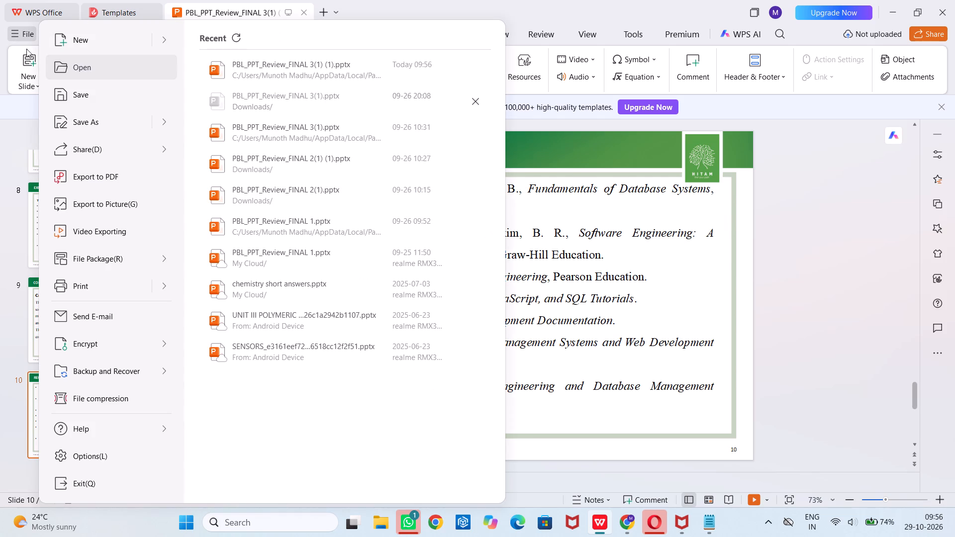
click(88, 95)
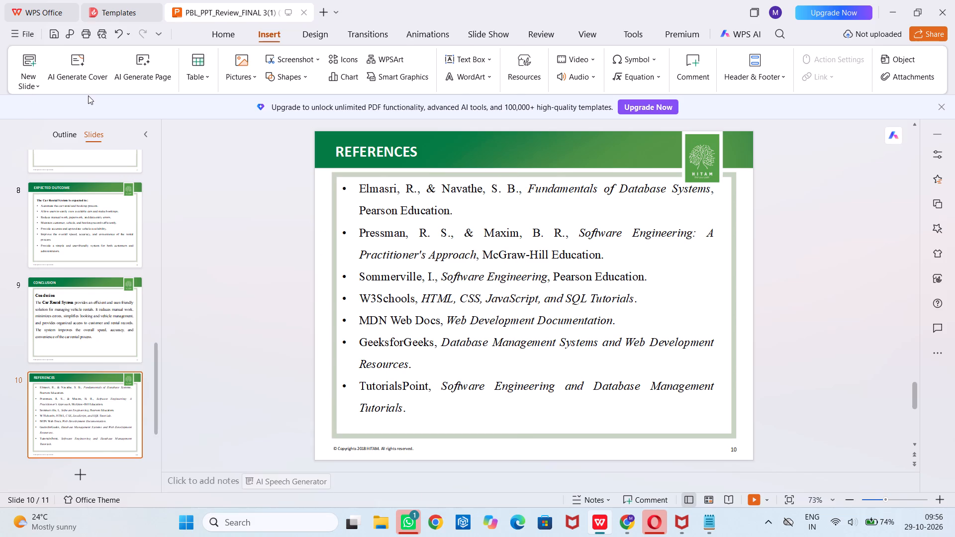
click(12, 34)
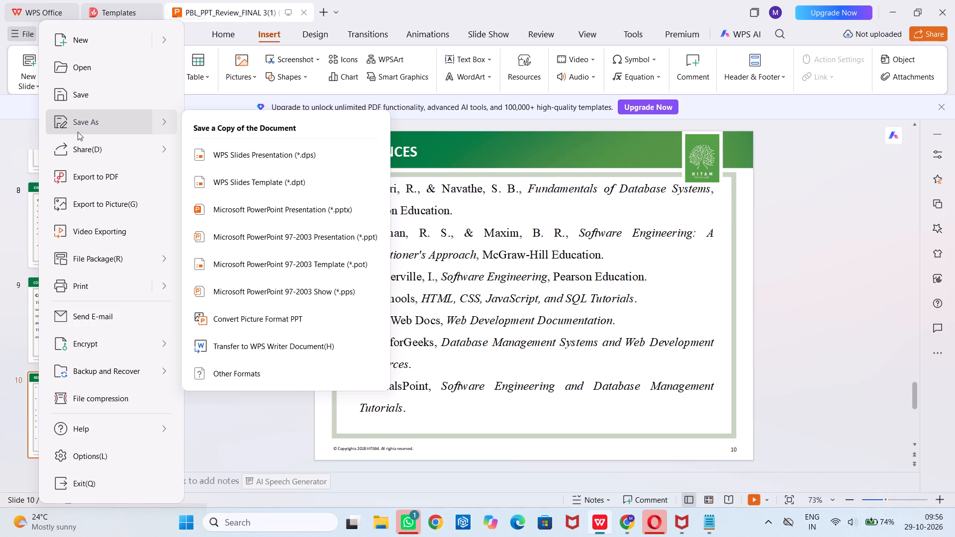
click(69, 101)
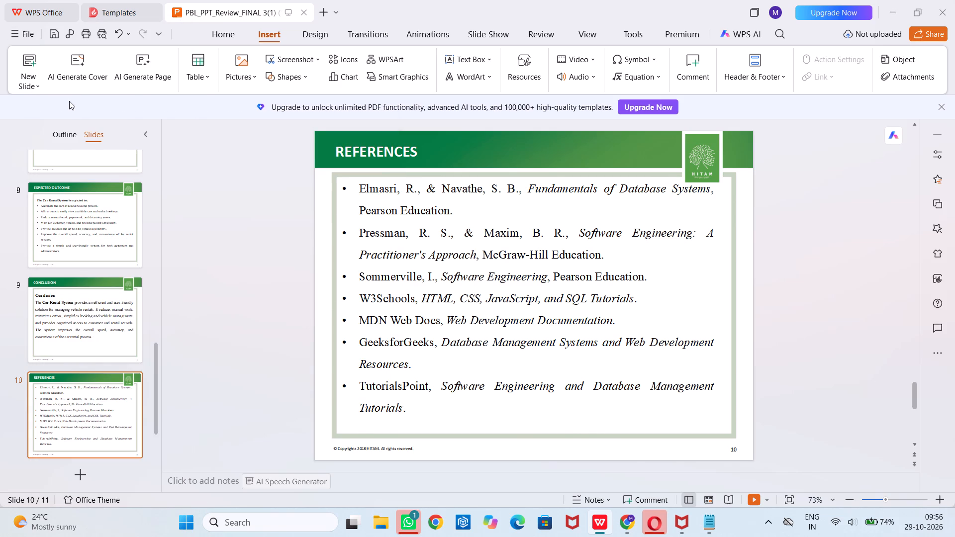
Switch to File Explorer and open PBL_PPT_Review_FINAL 3(1) (1).pptx from the recent files.
click(380, 517)
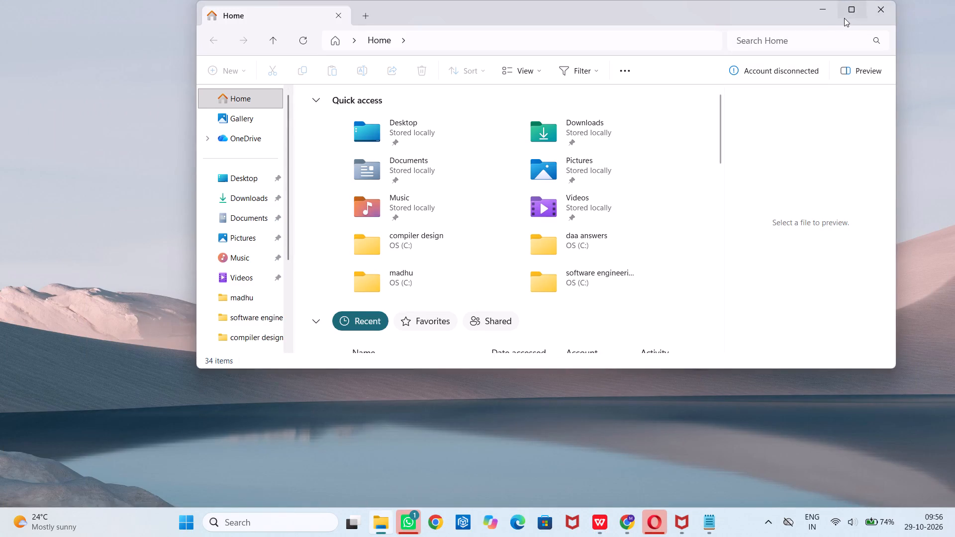
click(858, 12)
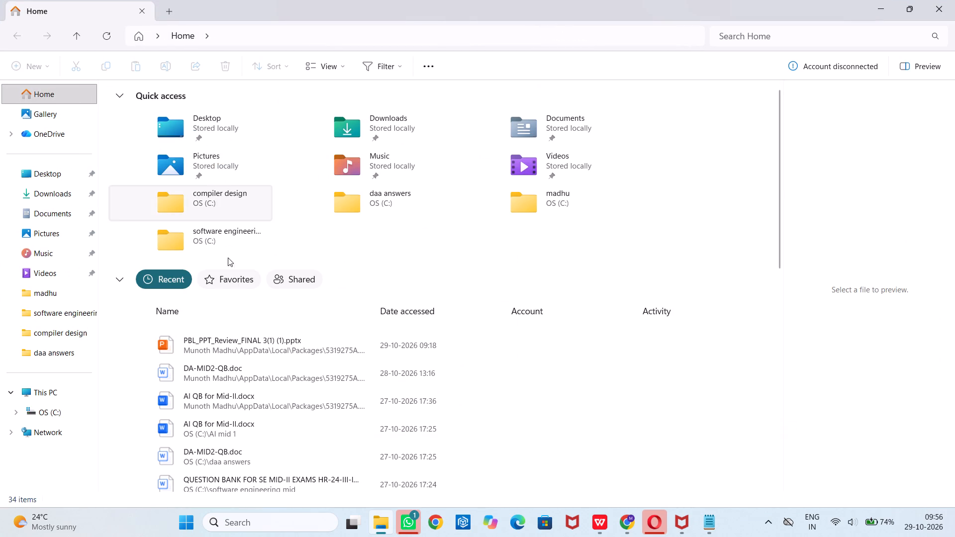
double_click(212, 340)
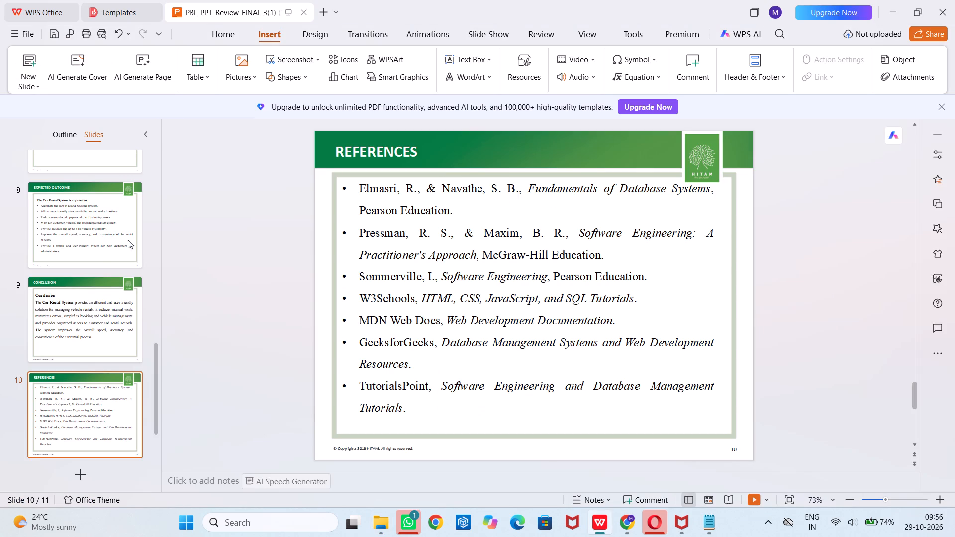
scroll(114, 232, up, 3)
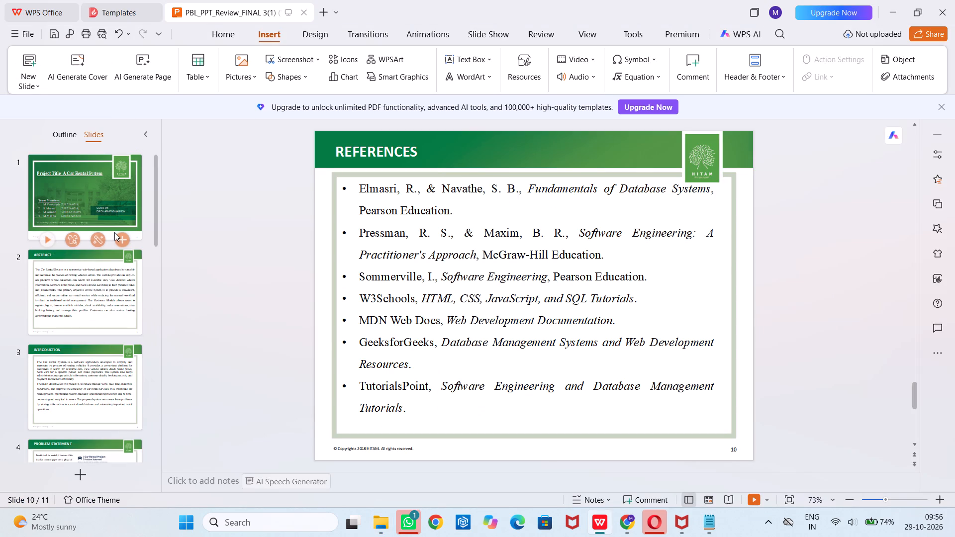
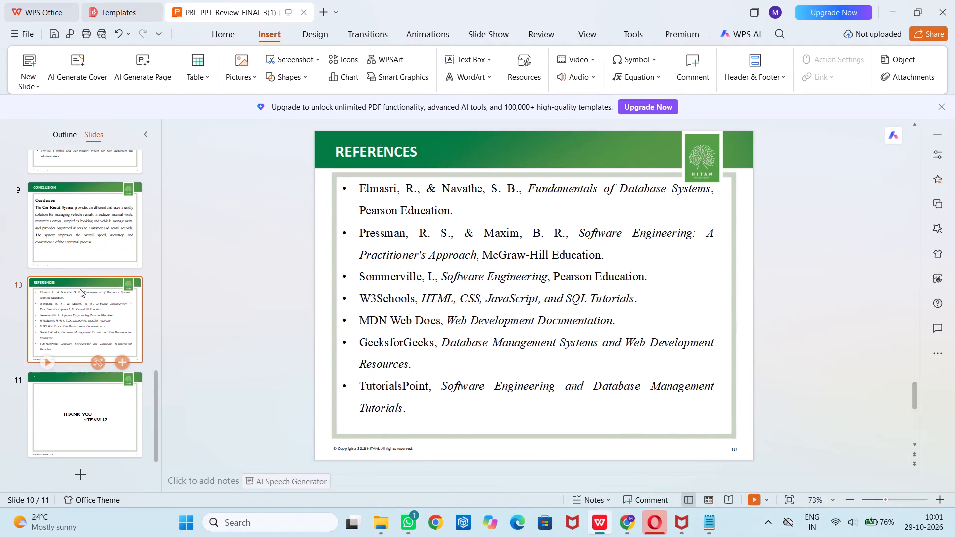
Return to the Problem Statement slide and look over the opening slides of the presentation.
scroll(80, 289, down, 1)
scroll(80, 289, up, 3)
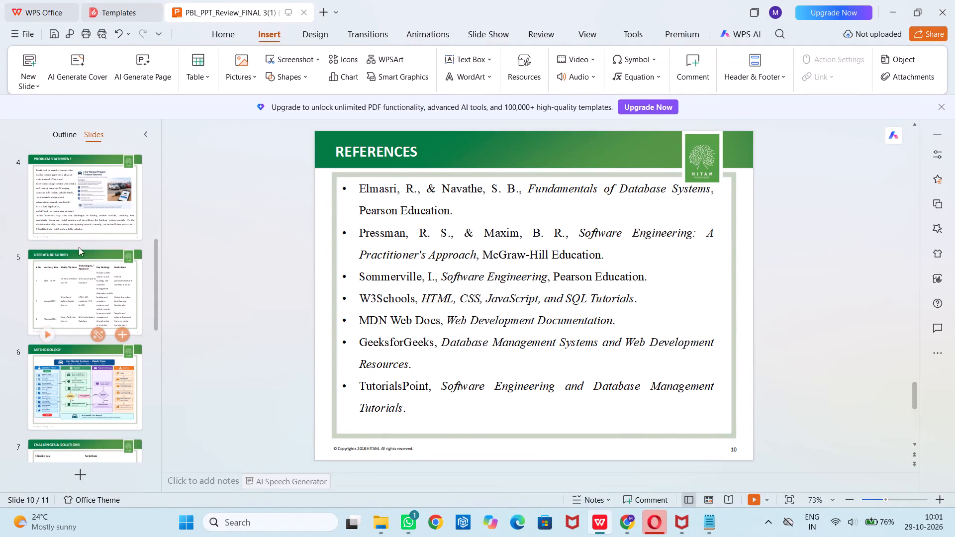
click(76, 181)
scroll(76, 181, up, 2)
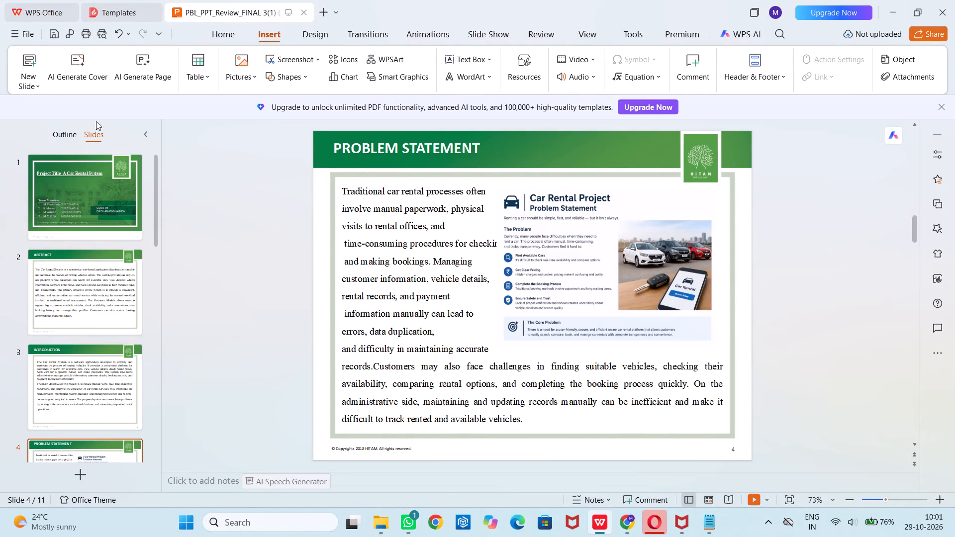
Open the print preview of the whole presentation from the print settings.
click(82, 36)
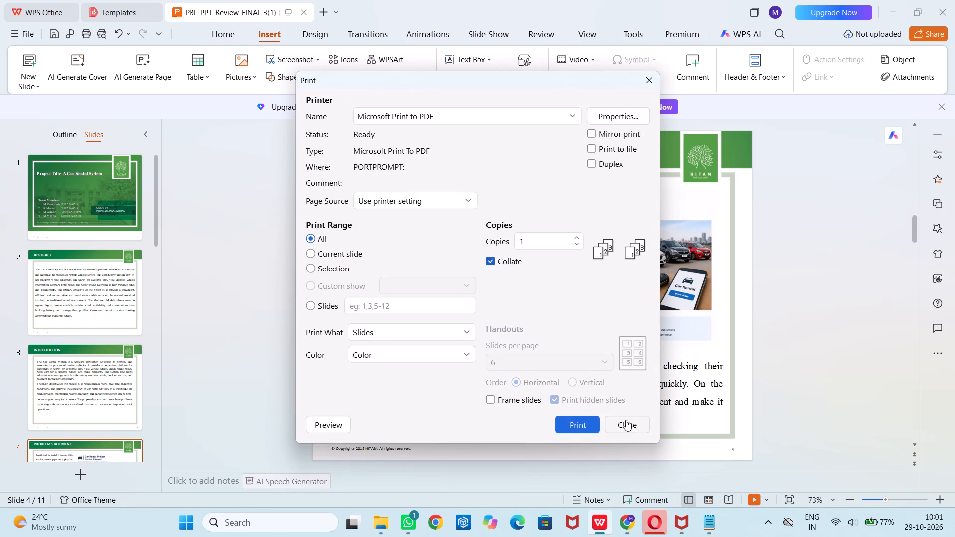
scroll(579, 302, down, 1)
click(338, 423)
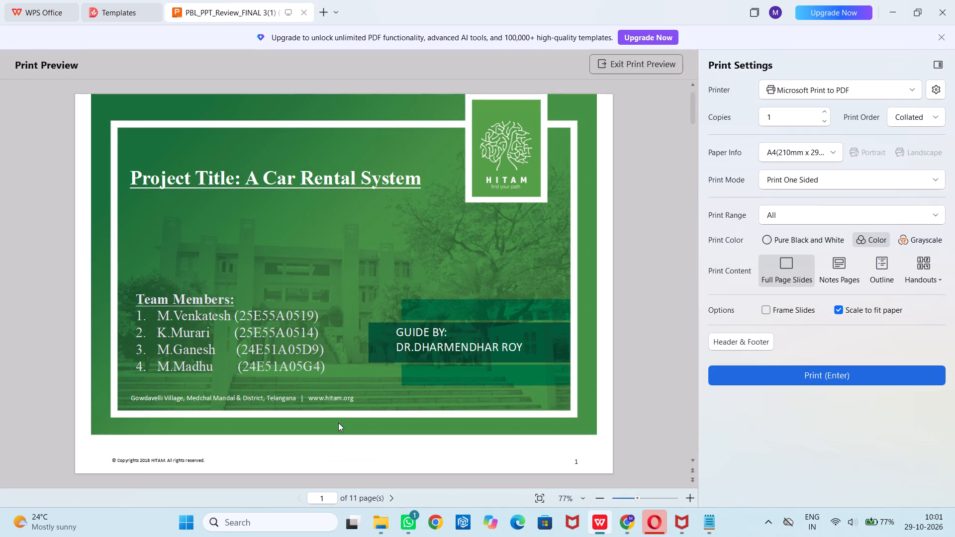
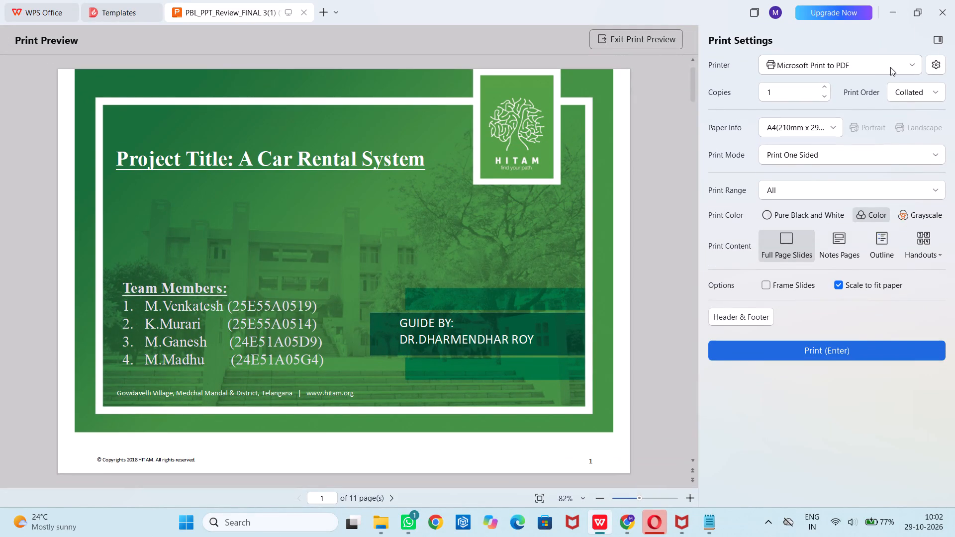
Print the whole presentation with Microsoft Print to PDF, saving the output as "ppt final one" in the Downloads folder.
click(938, 42)
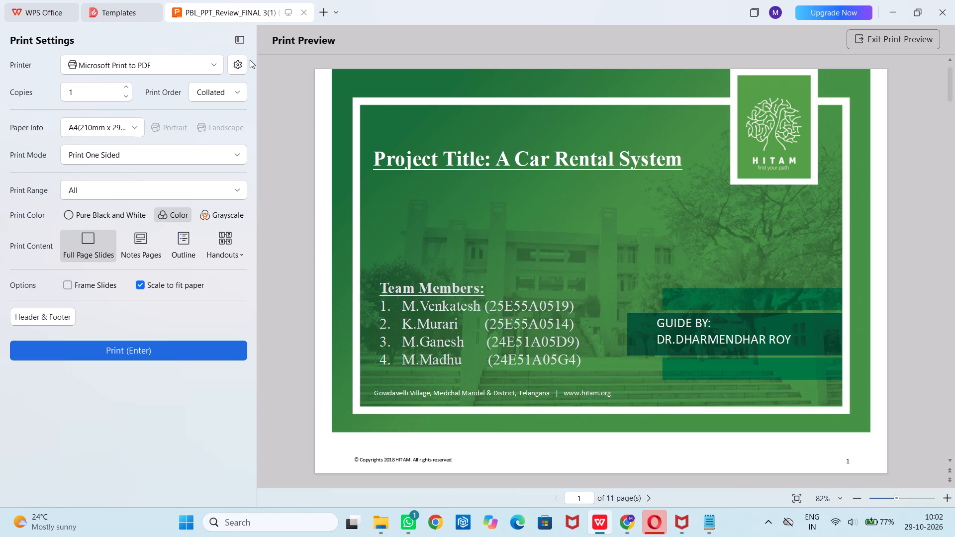
click(133, 353)
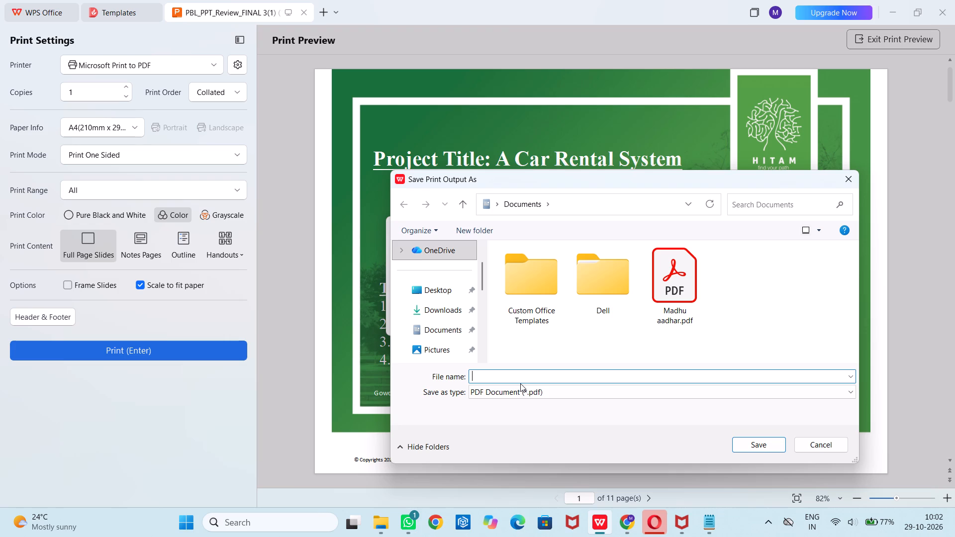
text(ppt)
key(space)
text(finq)
key(BackSpace)
text(al)
key(space)
text(one)
click(452, 309)
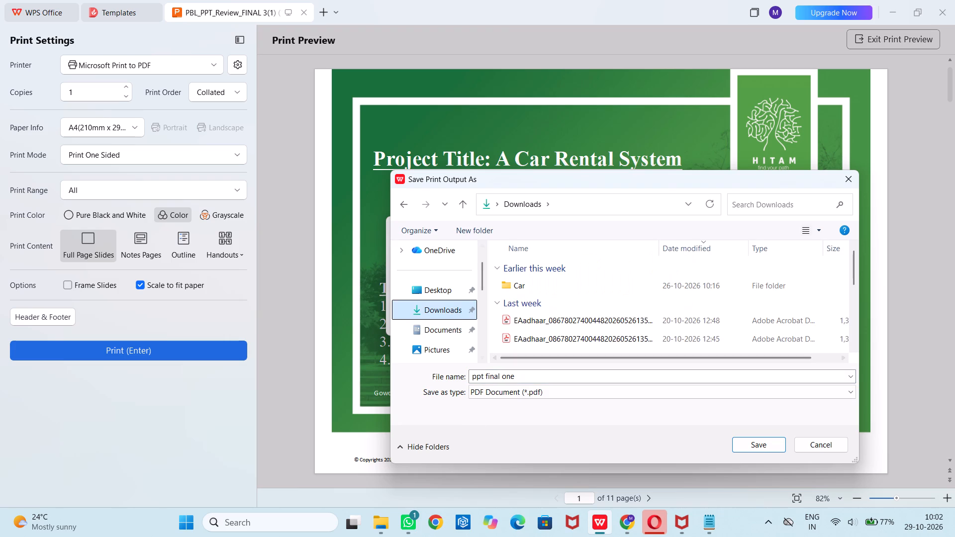
click(746, 447)
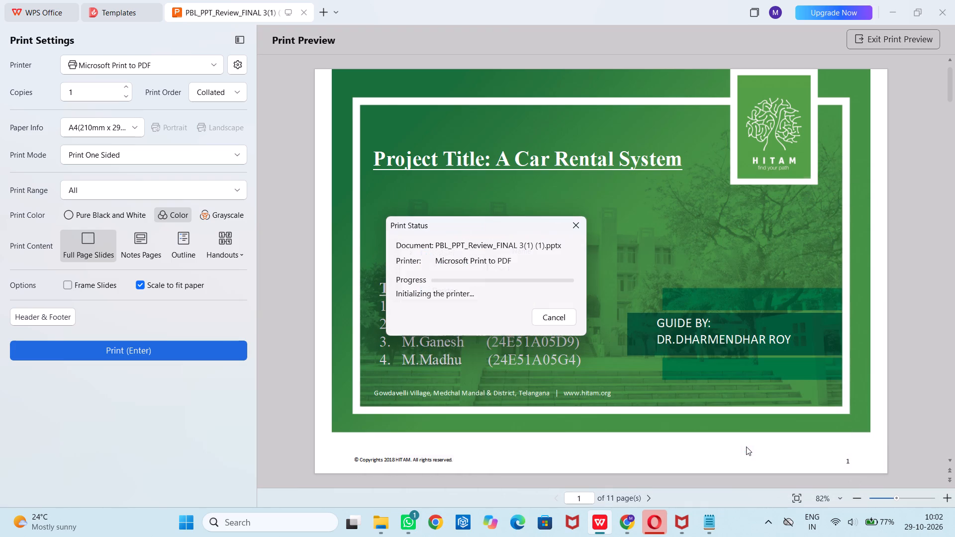
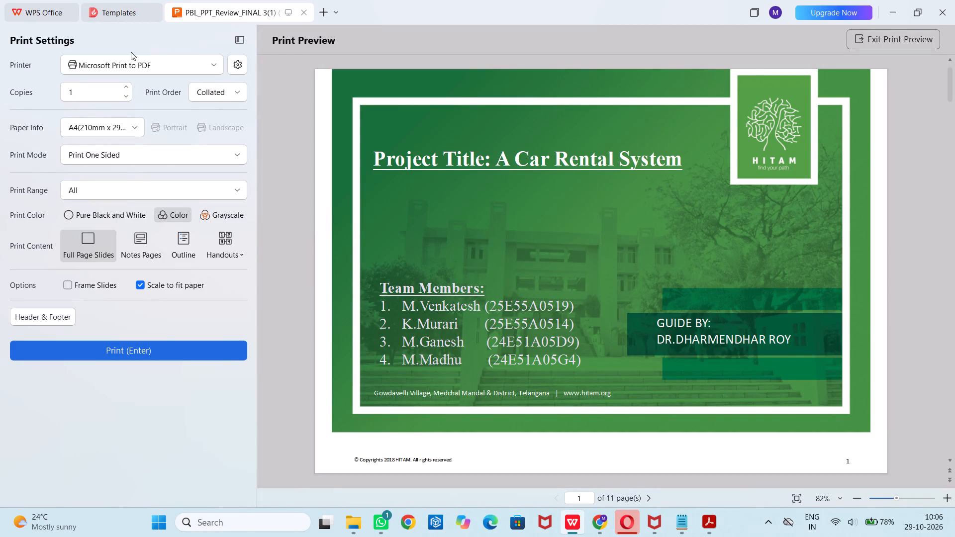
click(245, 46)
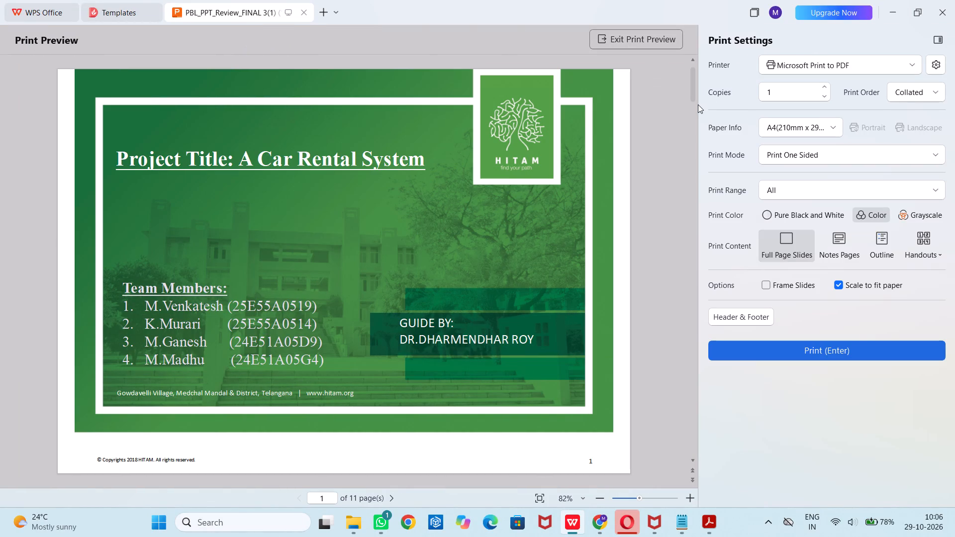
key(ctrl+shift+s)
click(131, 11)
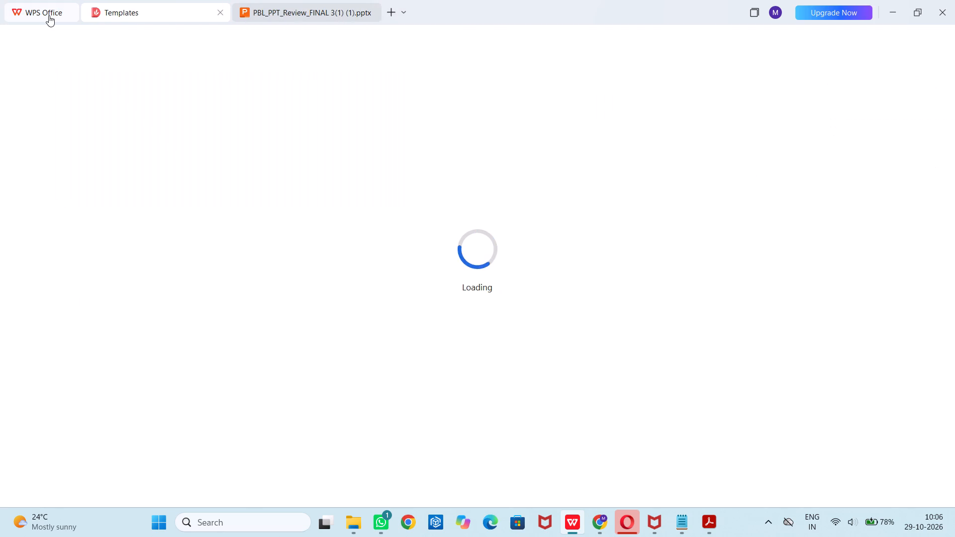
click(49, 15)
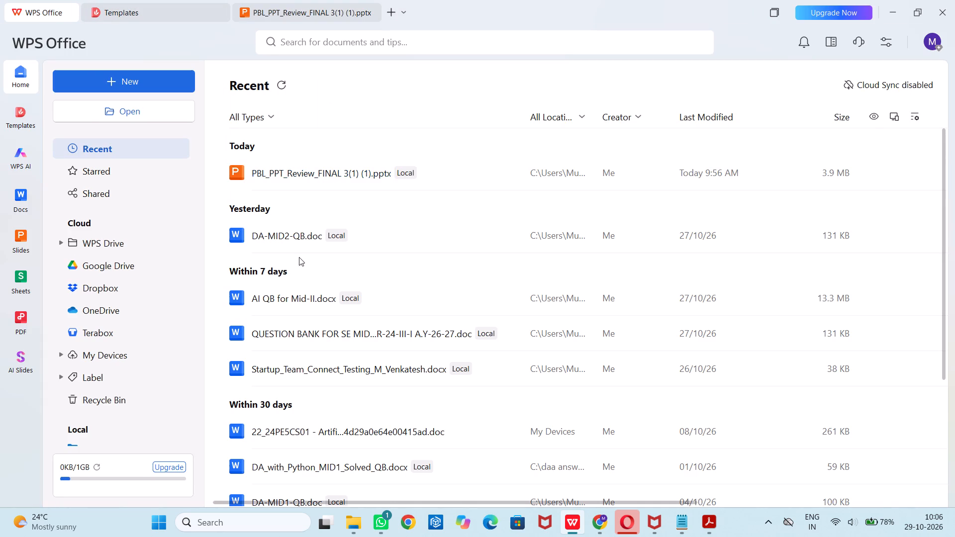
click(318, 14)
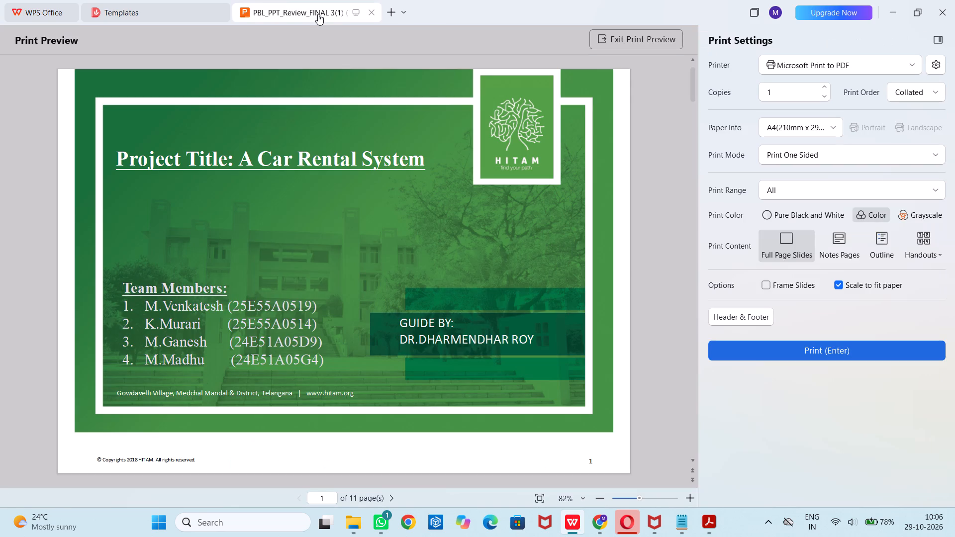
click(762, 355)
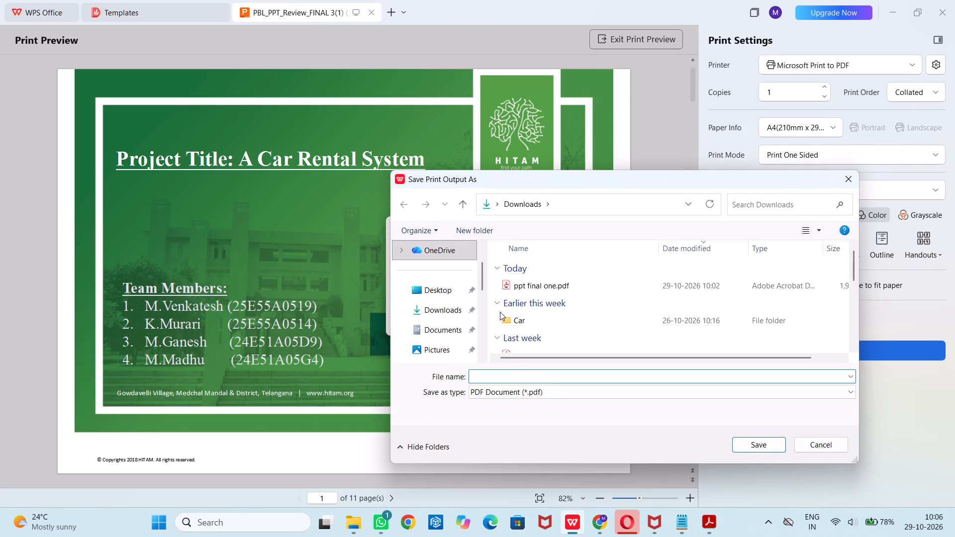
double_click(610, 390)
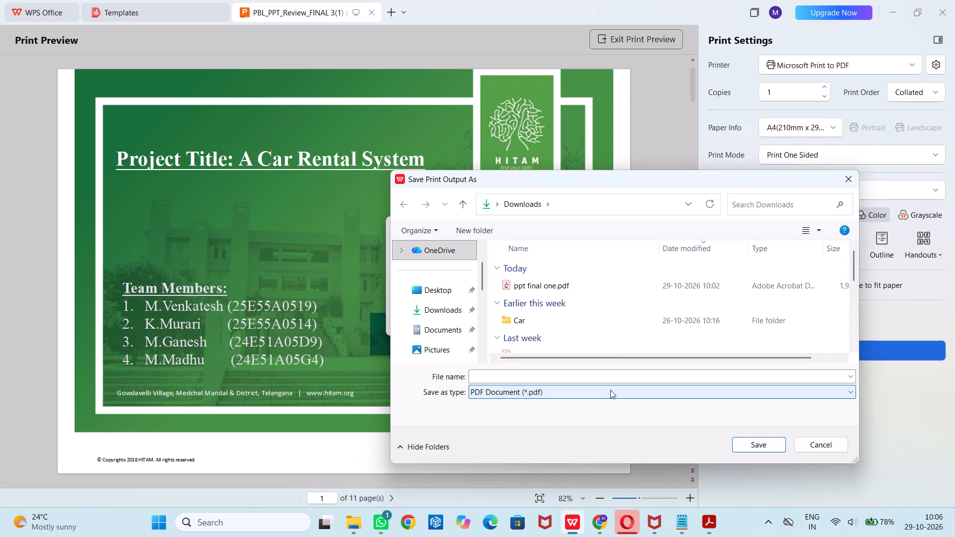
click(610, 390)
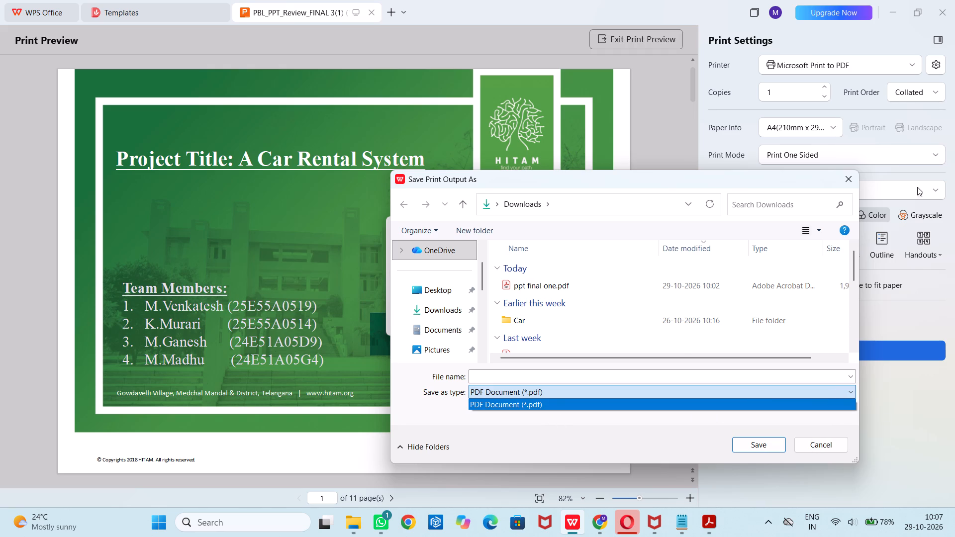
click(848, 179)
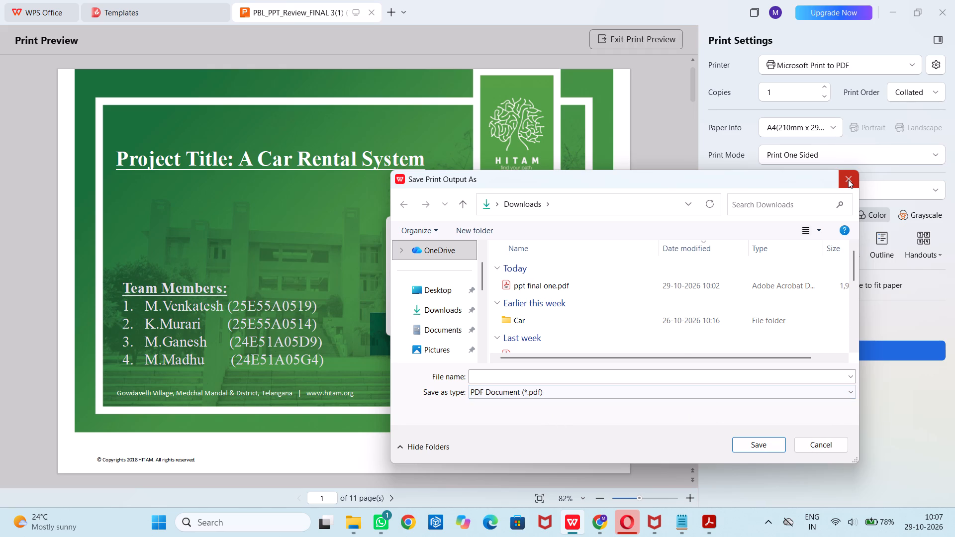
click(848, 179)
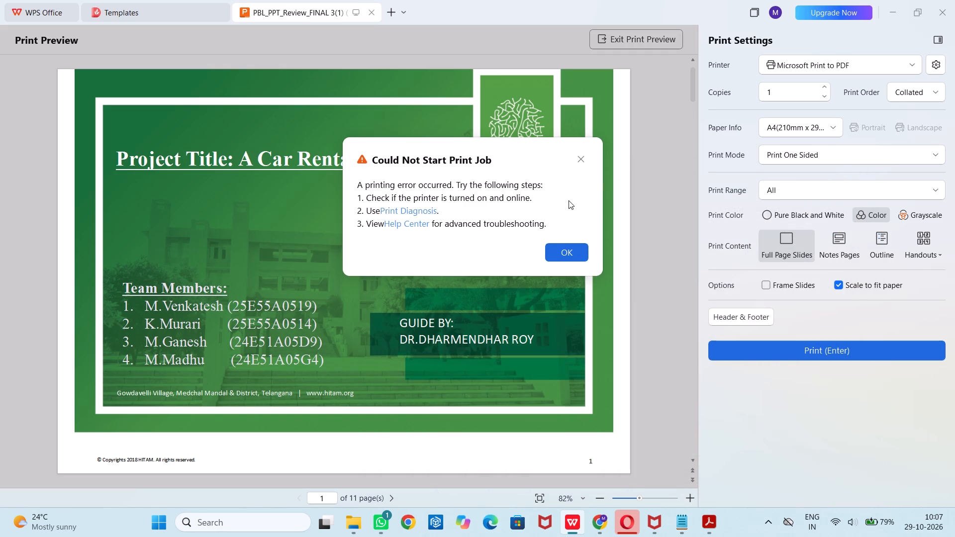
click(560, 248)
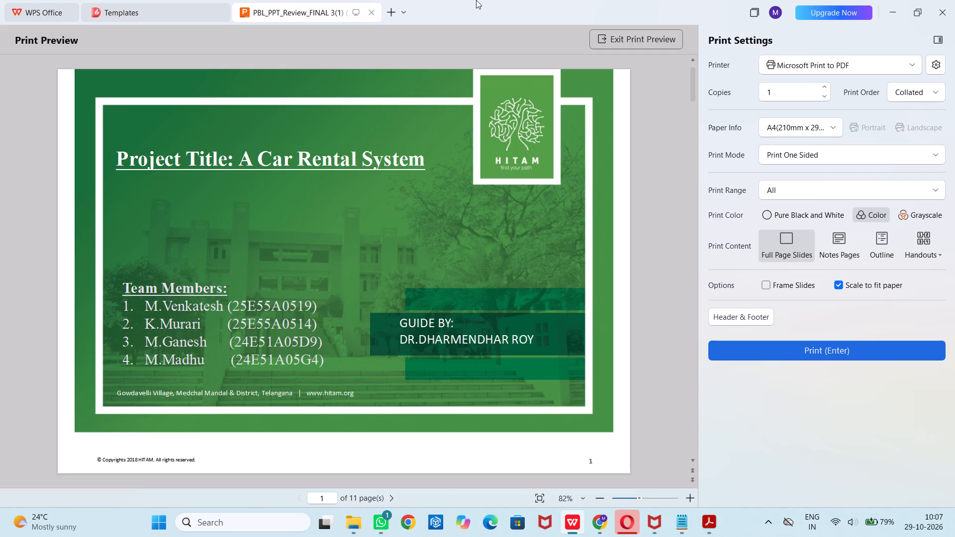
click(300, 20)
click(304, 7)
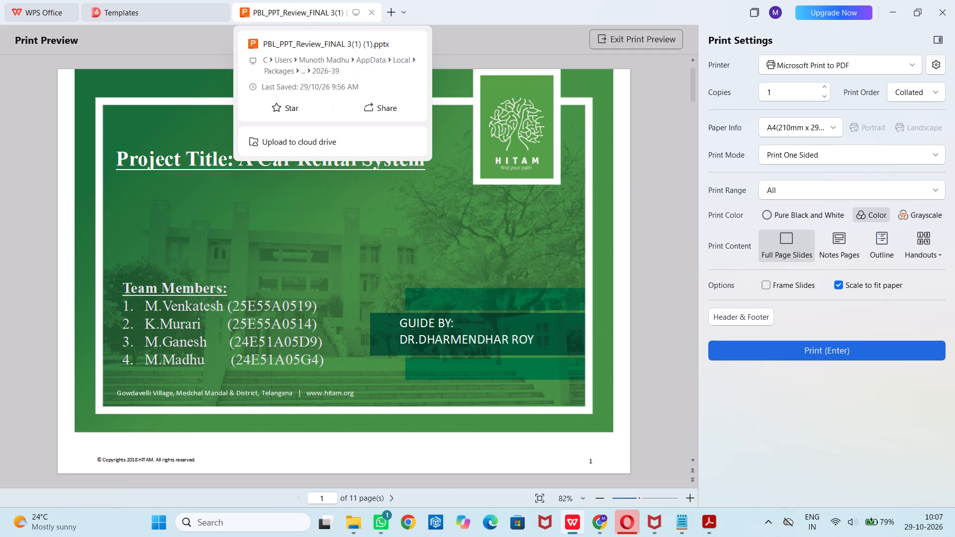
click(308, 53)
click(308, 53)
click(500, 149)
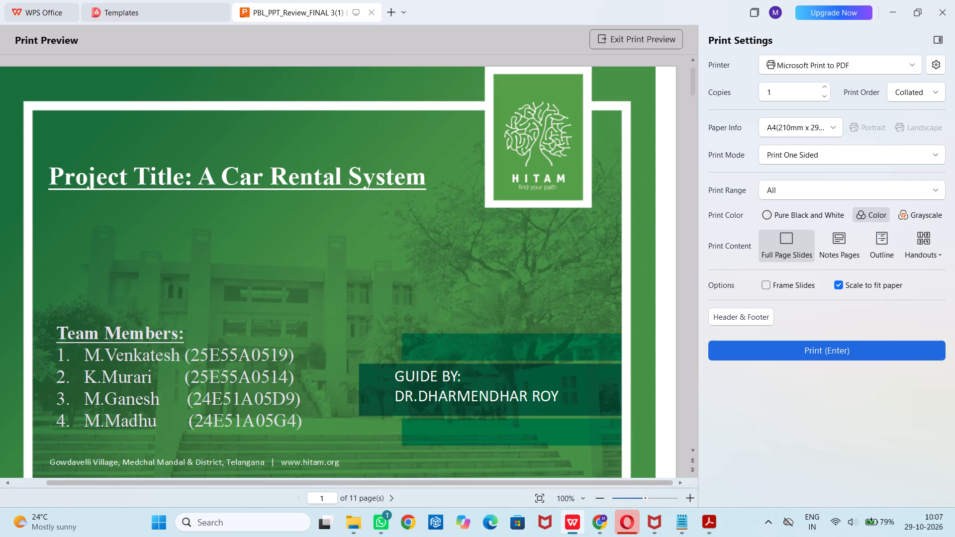
Leave the print preview and save a copy of the presentation in the Downloads folder under the file name "ppt.ppt".
click(643, 38)
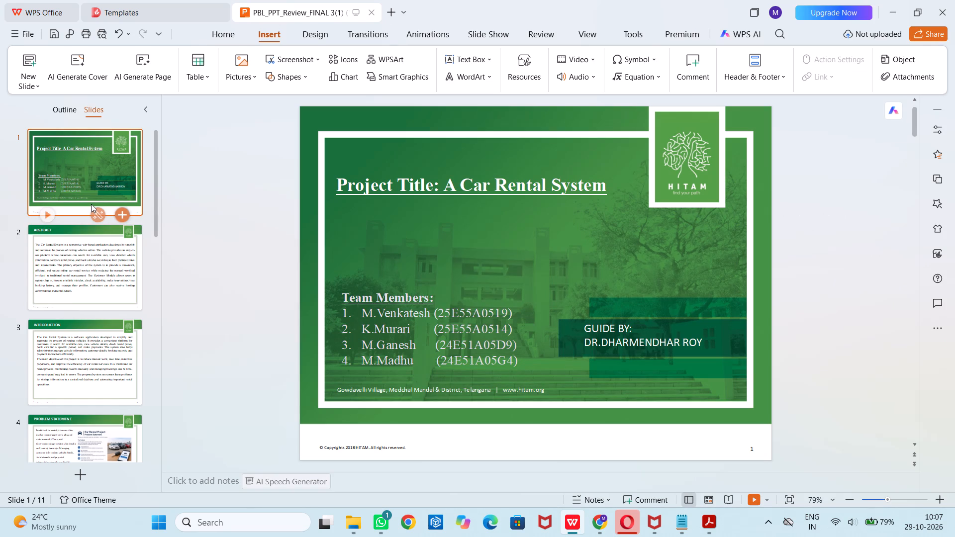
key(ctrl+shift+s)
click(18, 35)
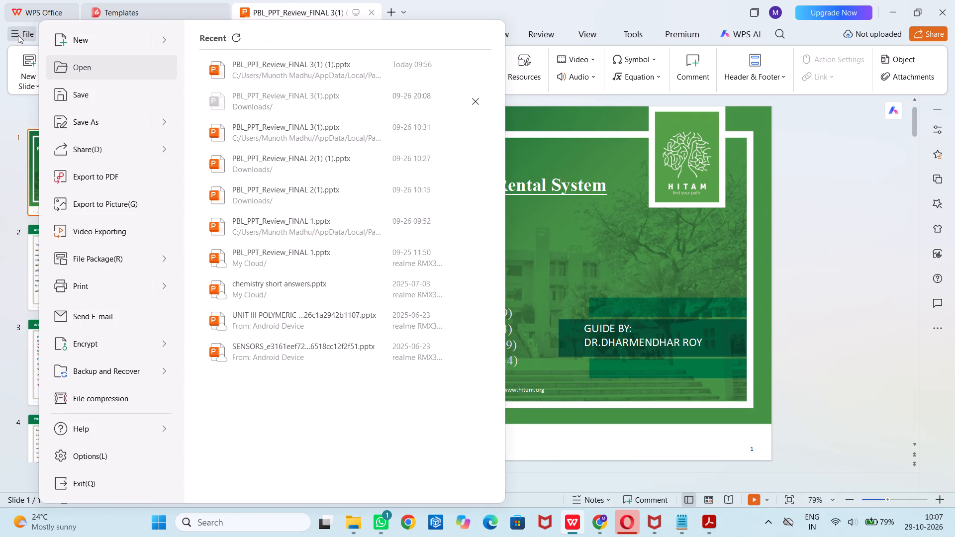
click(114, 121)
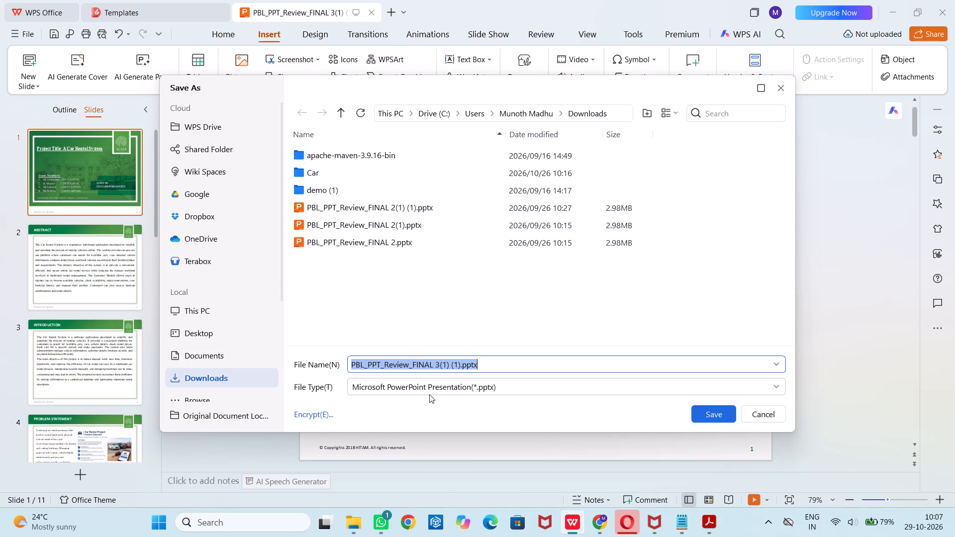
key(BackSpace)
text(ppt)
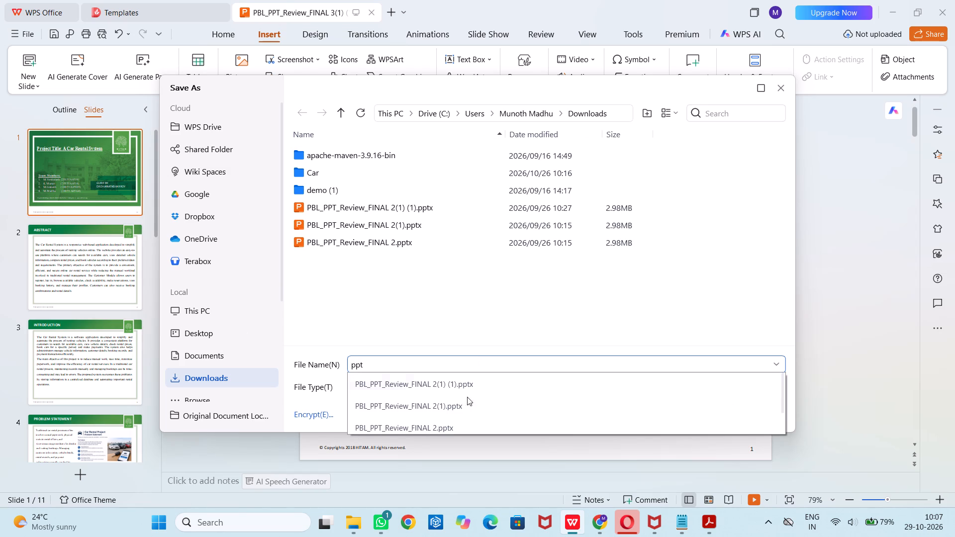
text(.pp)
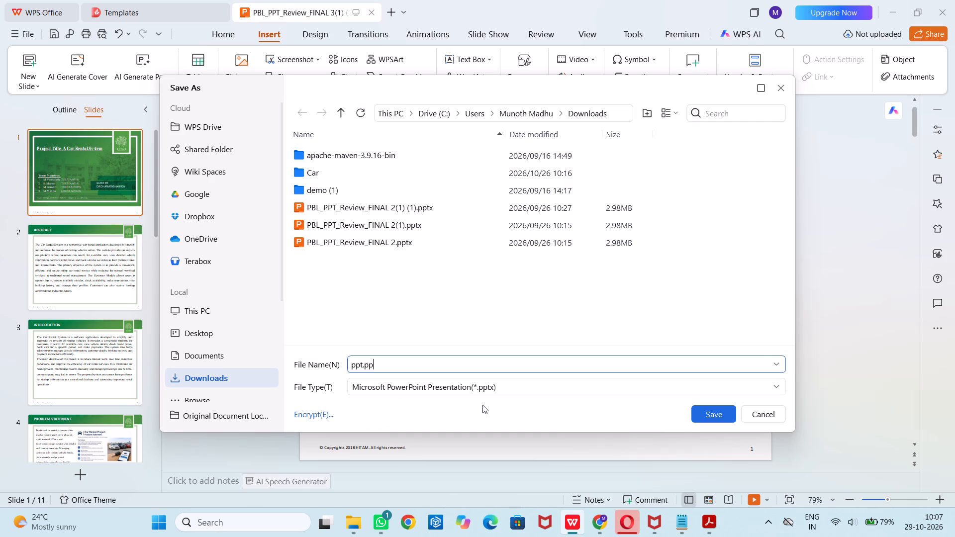
key(t)
click(722, 417)
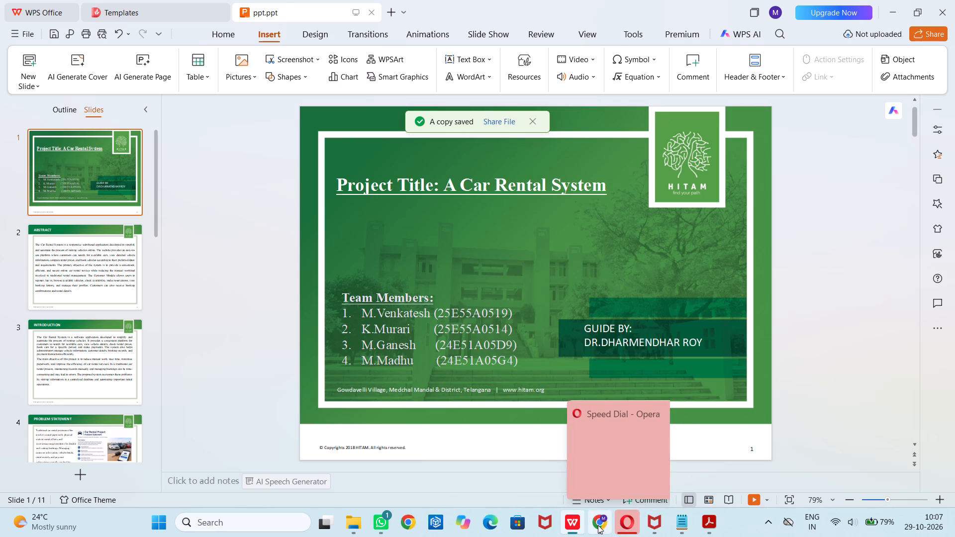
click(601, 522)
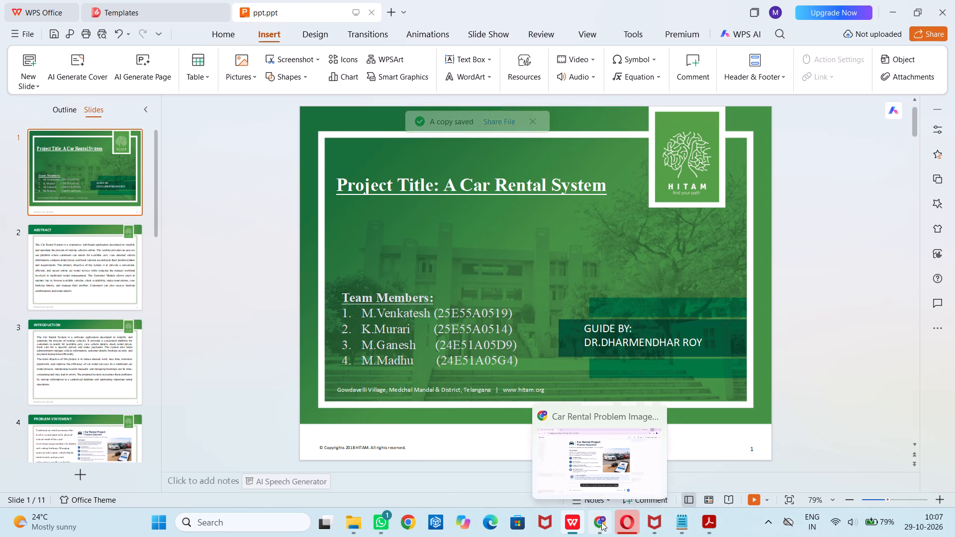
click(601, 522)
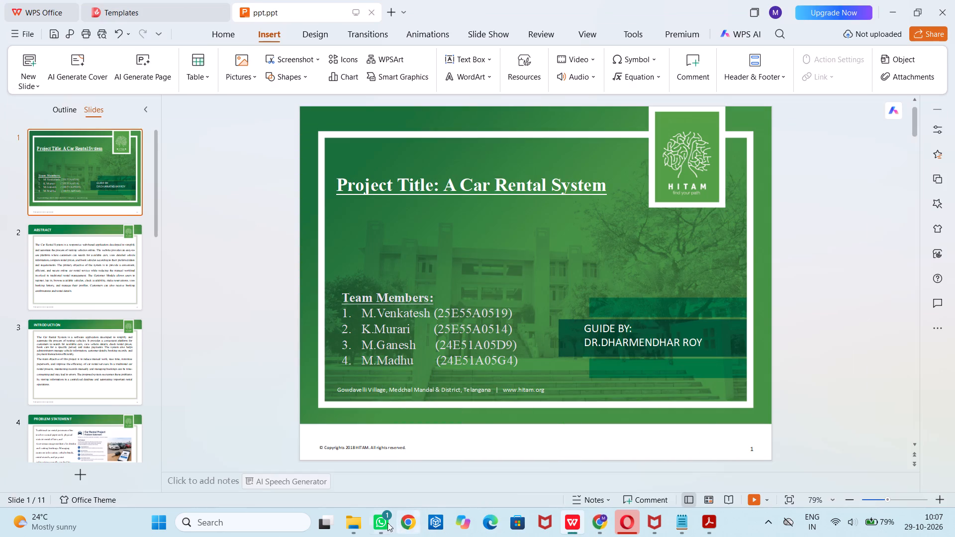
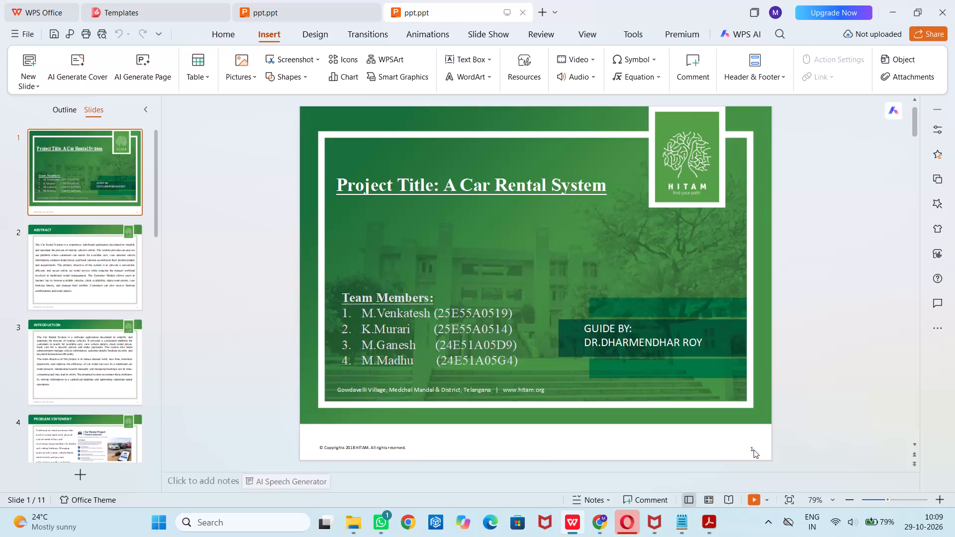
Review the slides of the saved Car Rental System presentation from the title slide through to the end and back towards the start.
key(Right)
key(Right)
key(Right)
key(Right)
key(Right)
key(Right)
key(Right)
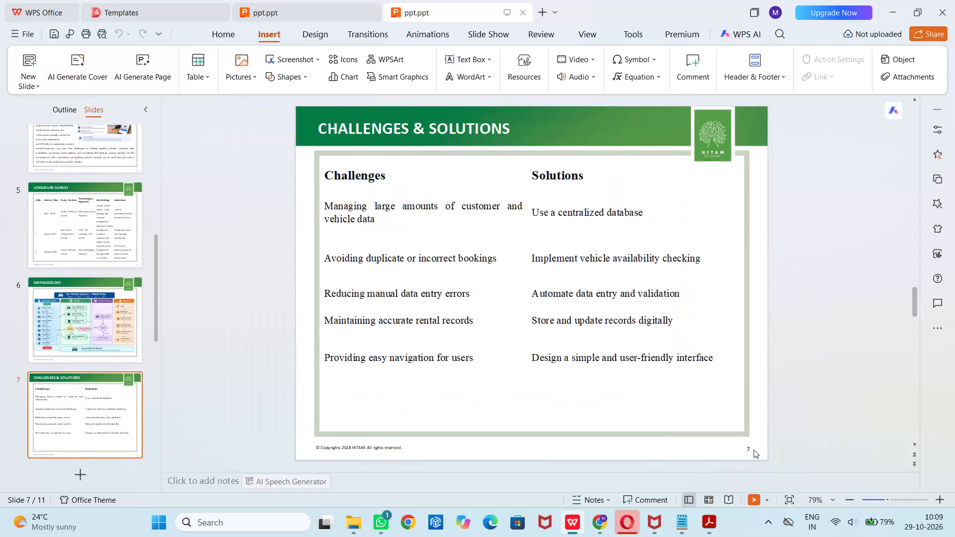
key(Right)
key(Right)
key(Right)
key(Right)
key(Right)
key(Right)
key(Left)
key(Left)
key(Left)
key(Left)
key(Left)
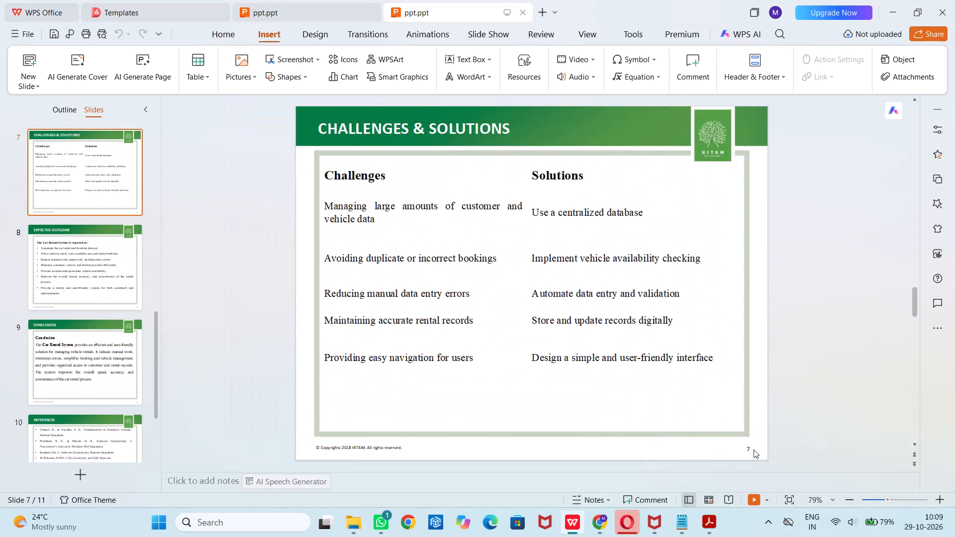
key(Left)
key(Left)
key(Left)
key(Left)
key(Left)
key(Left)
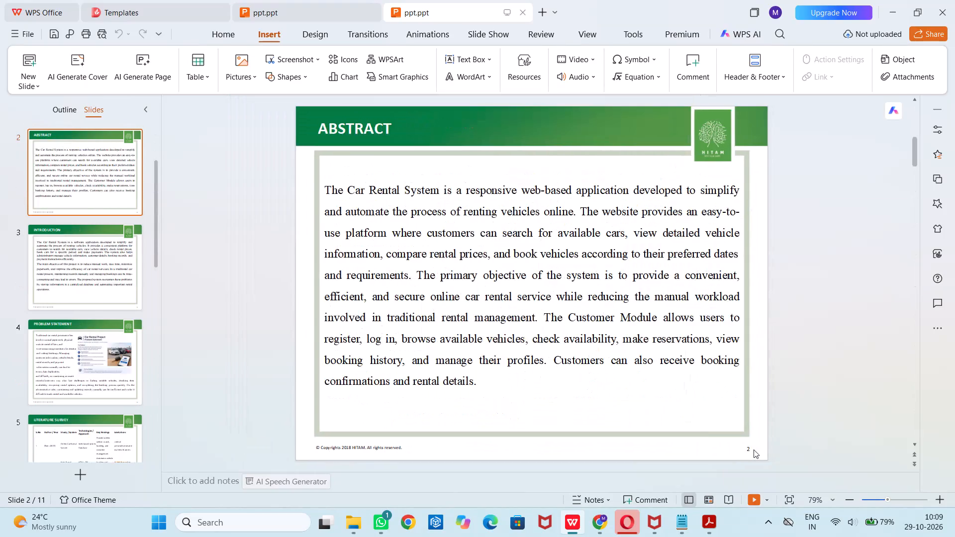